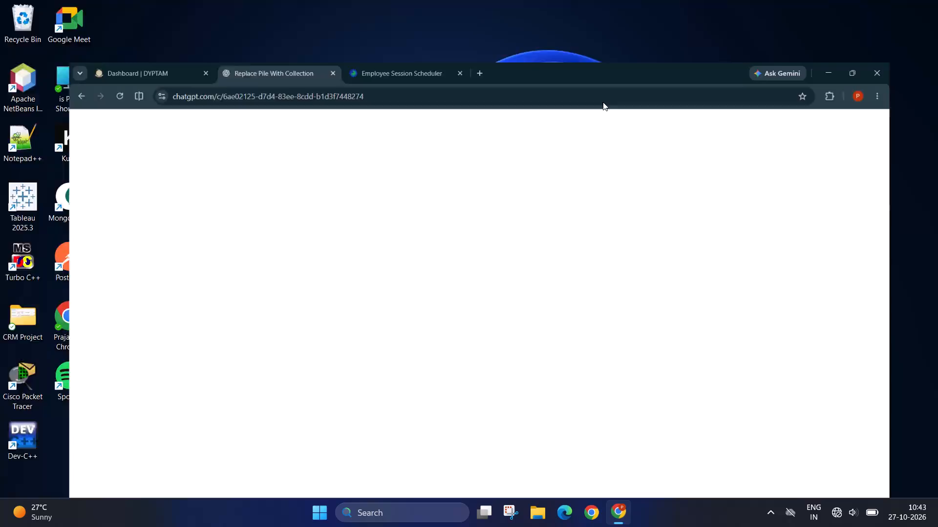
Switch to the Employee Session Scheduler and look through the October 2026 session calendar.
left_click(327, 0)
scroll(304, 351, "down", 6)
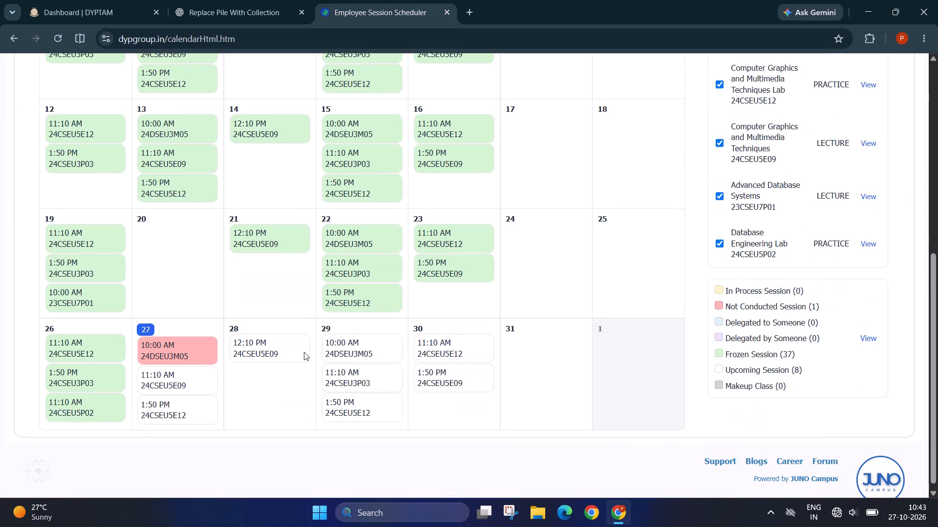
scroll(305, 346, "up", 1)
scroll(287, 343, "down", 2)
scroll(217, 317, "up", 7)
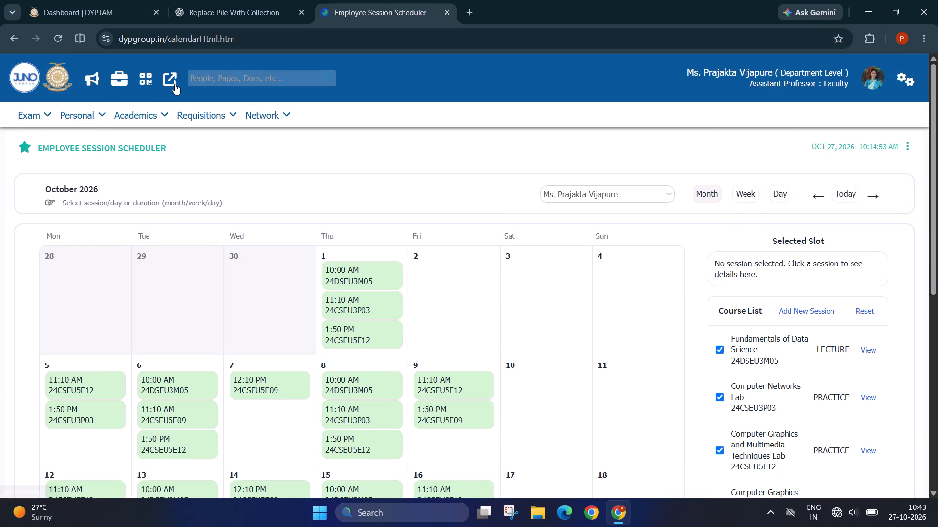
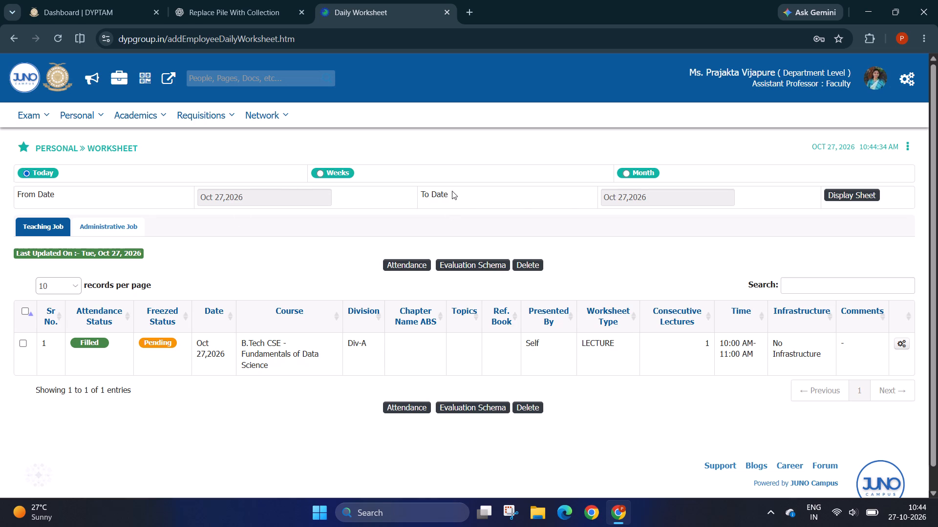
Show the teaching worksheet by month for the previous month.
left_click(624, 170)
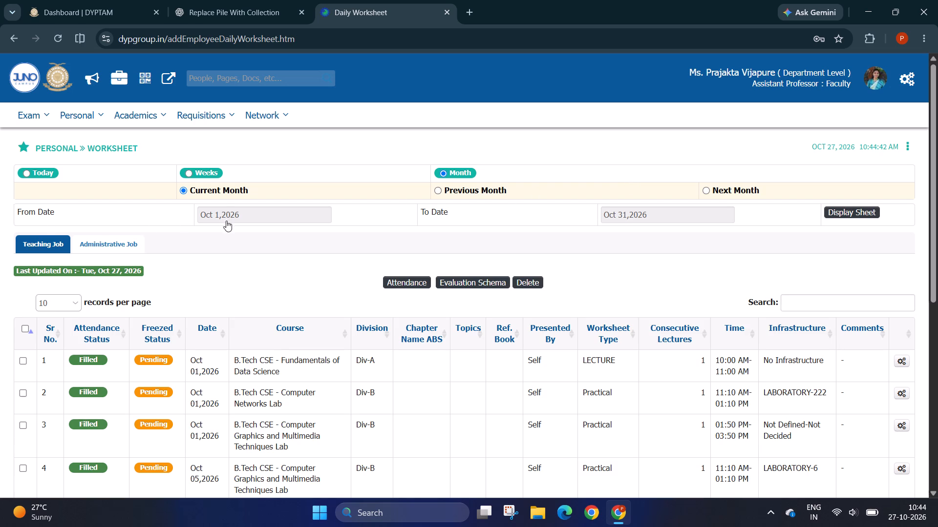
left_click(447, 194)
left_click(443, 191)
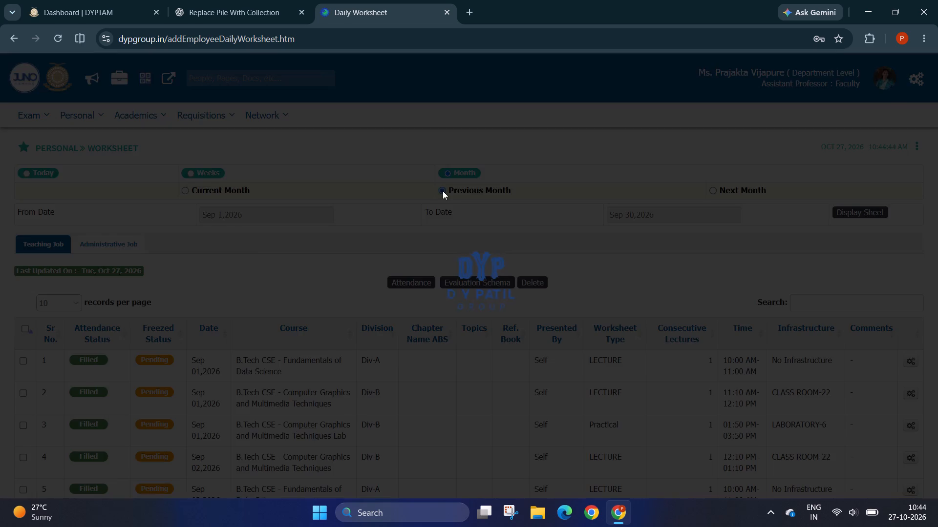
Open the roll-number attendance of the Sep 10, 2026 Fundamentals of Data Science lecture for Div-A.
scroll(559, 268, "down", 3)
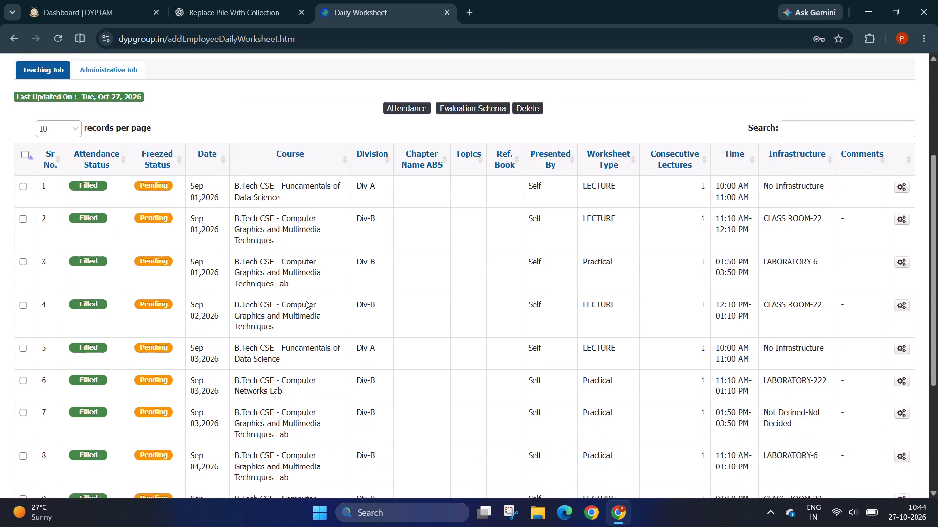
scroll(43, 280, "down", 2)
scroll(266, 254, "down", 2)
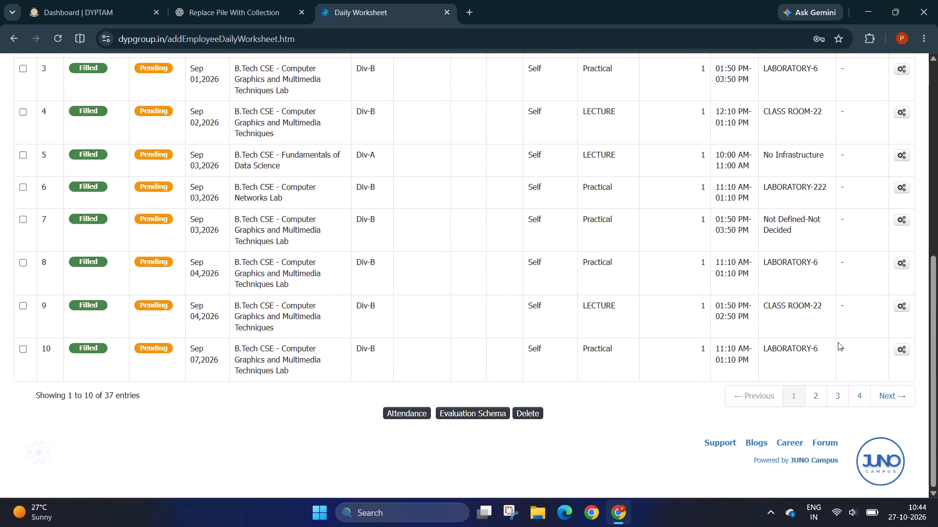
left_click(882, 396)
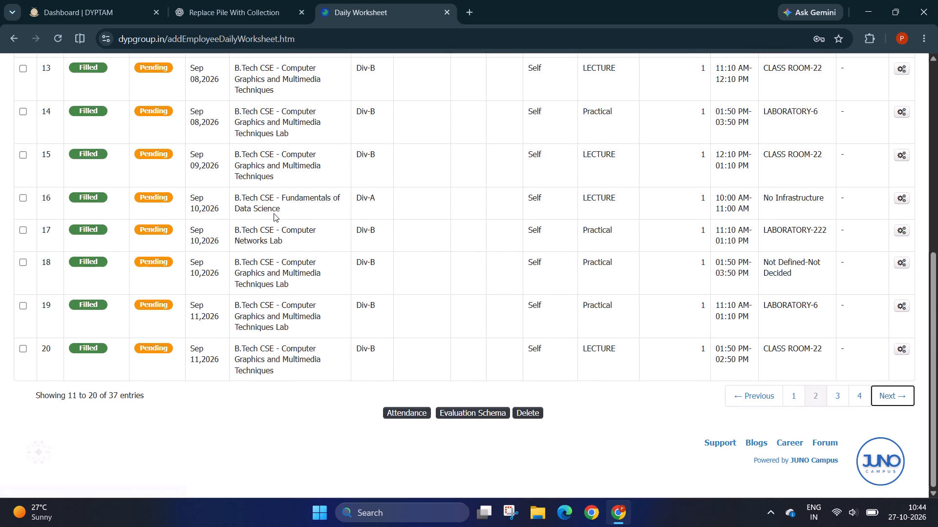
left_click(24, 200)
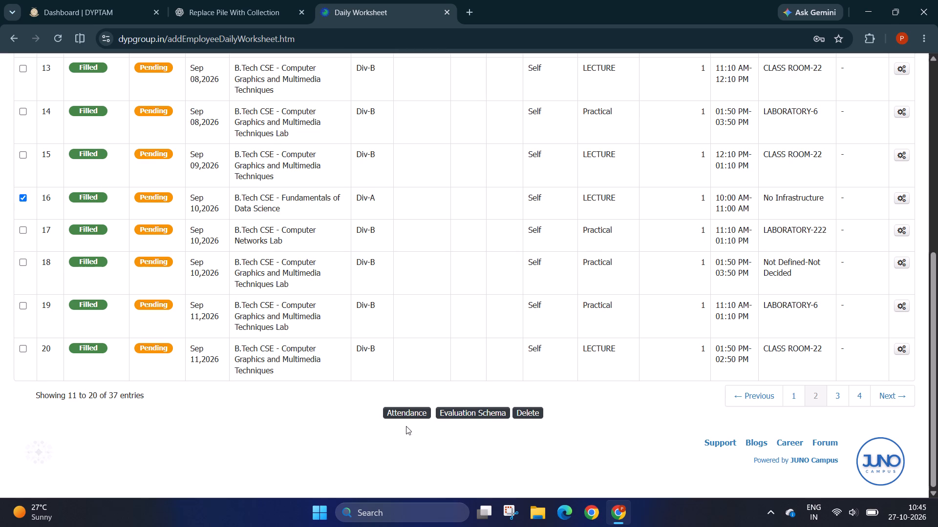
left_click(405, 413)
left_click(337, 182)
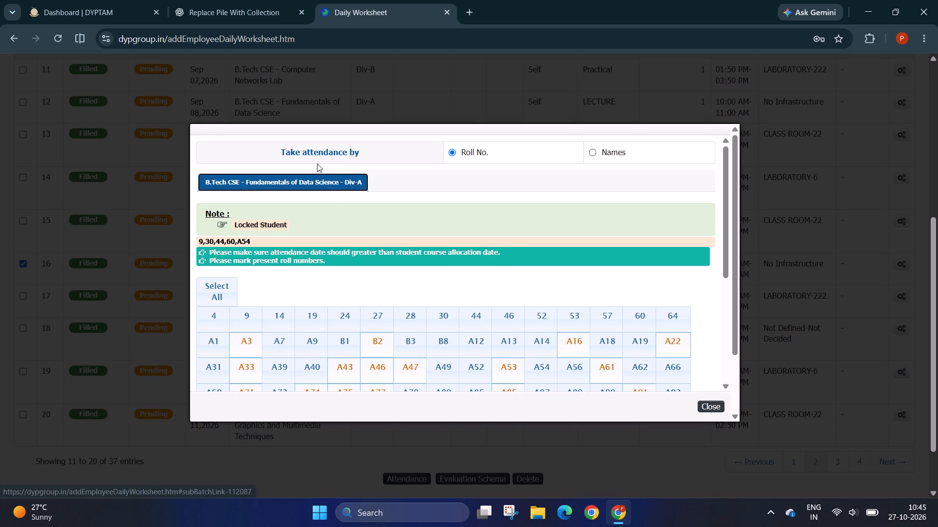
Mark roll numbers A1, B28, A19, A85, B11 and B47 present.
scroll(314, 320, "down", 3)
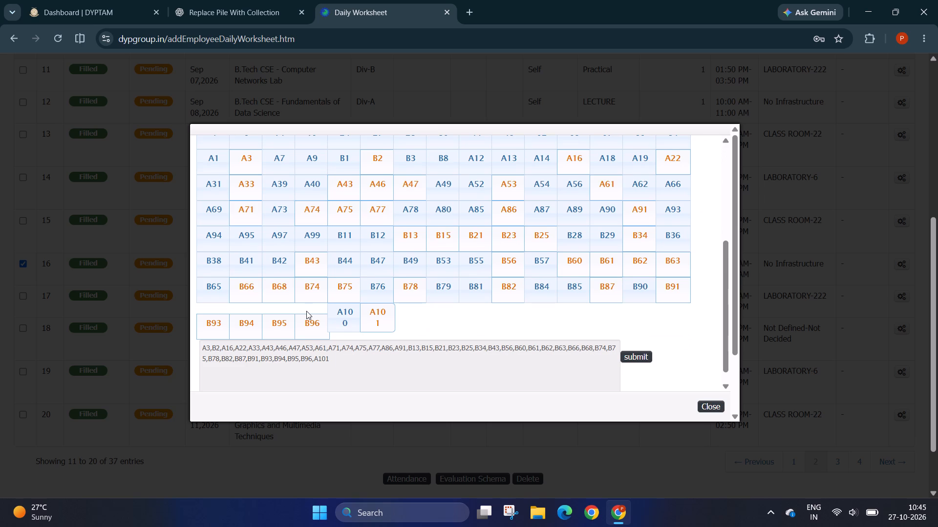
scroll(216, 172, "up", 2)
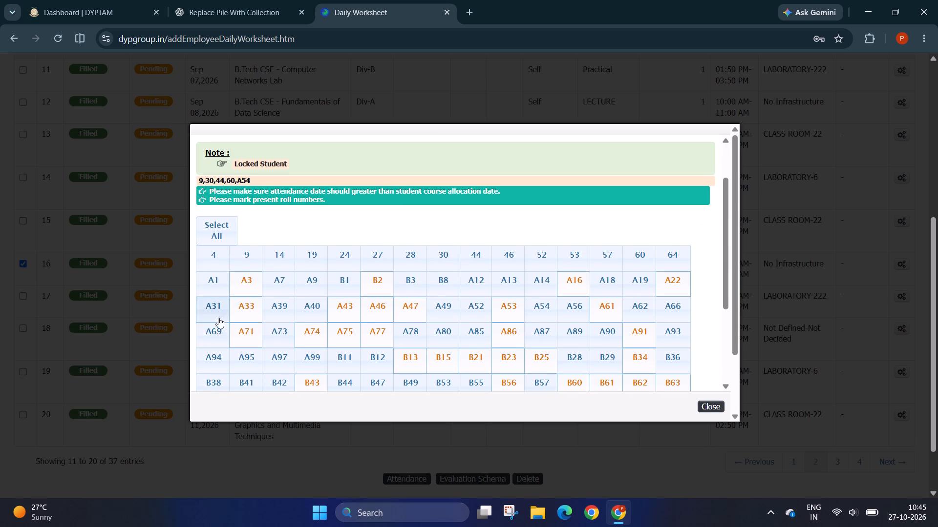
scroll(216, 364, "down", 1)
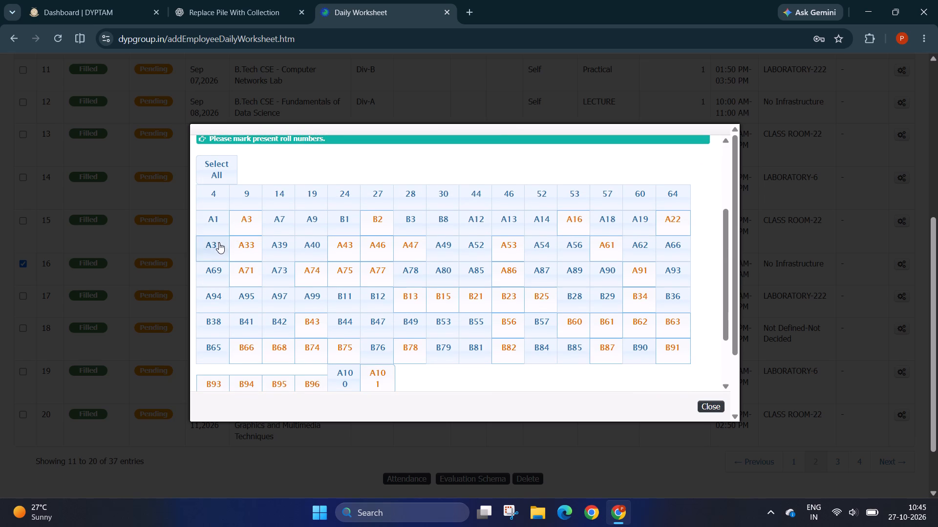
left_click(214, 221)
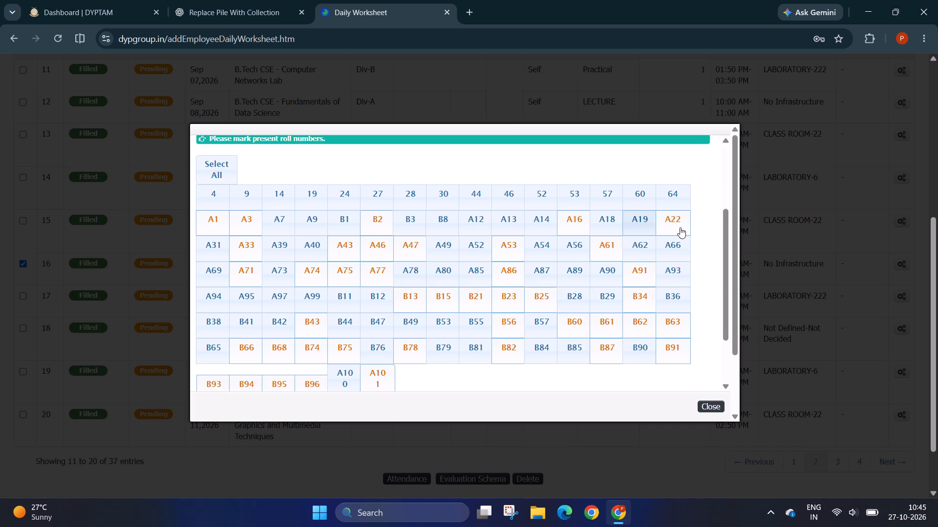
scroll(641, 330, "down", 1)
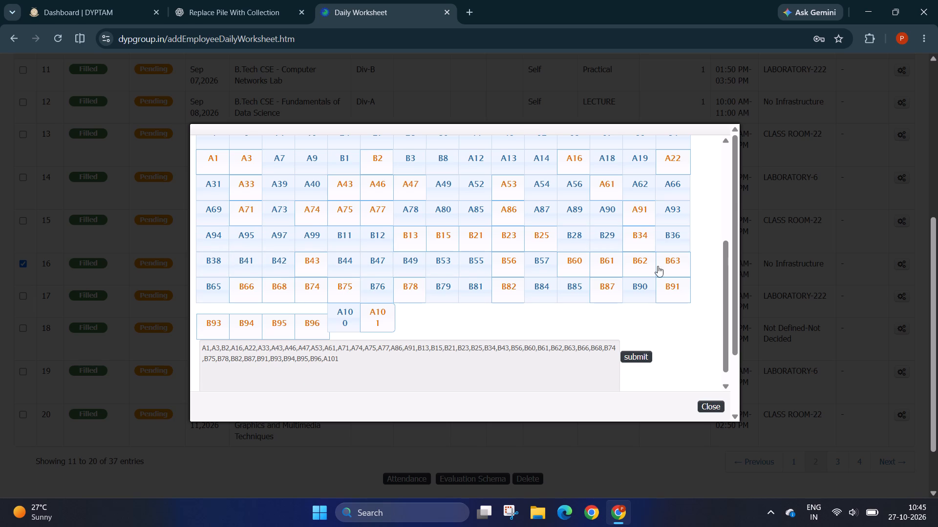
left_click(574, 245)
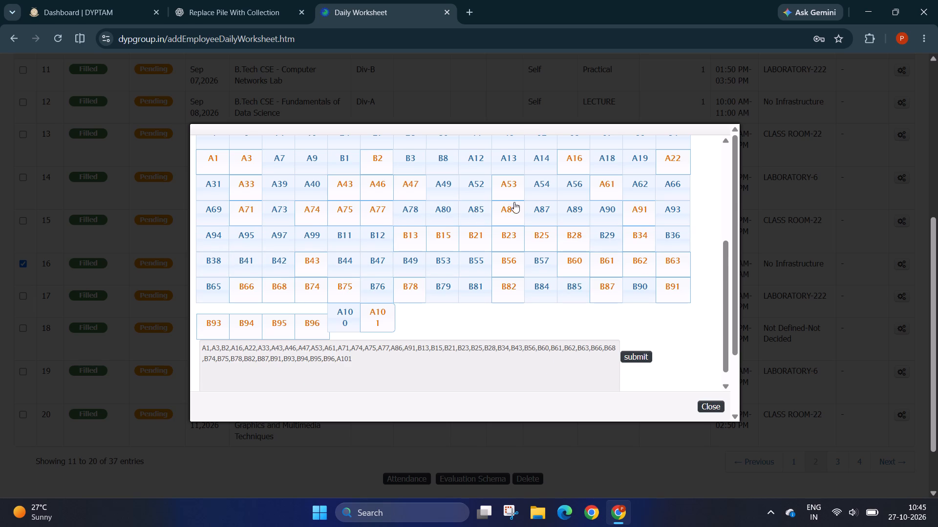
left_click(635, 169)
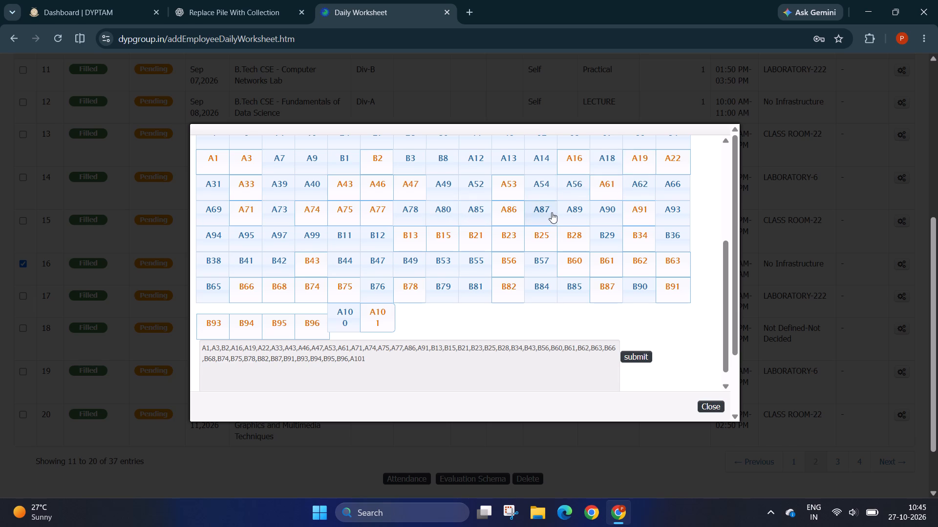
left_click(482, 213)
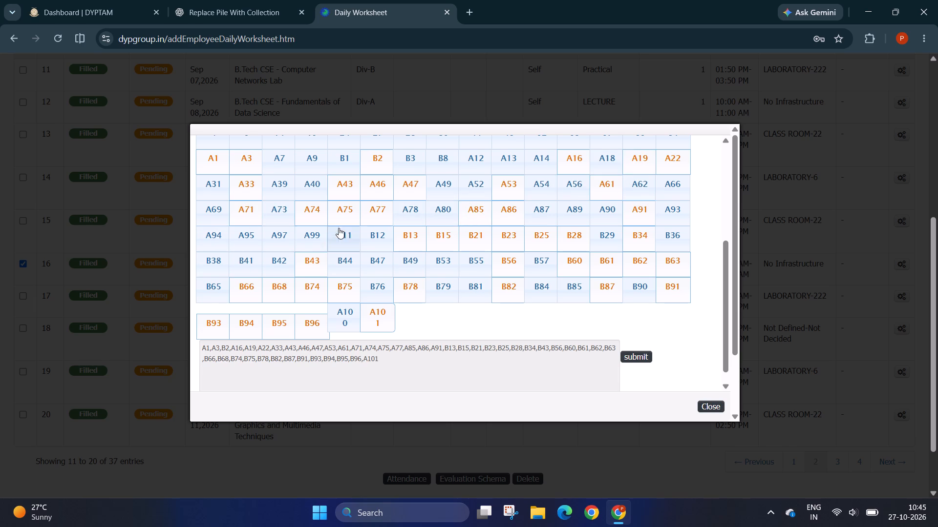
left_click(338, 241)
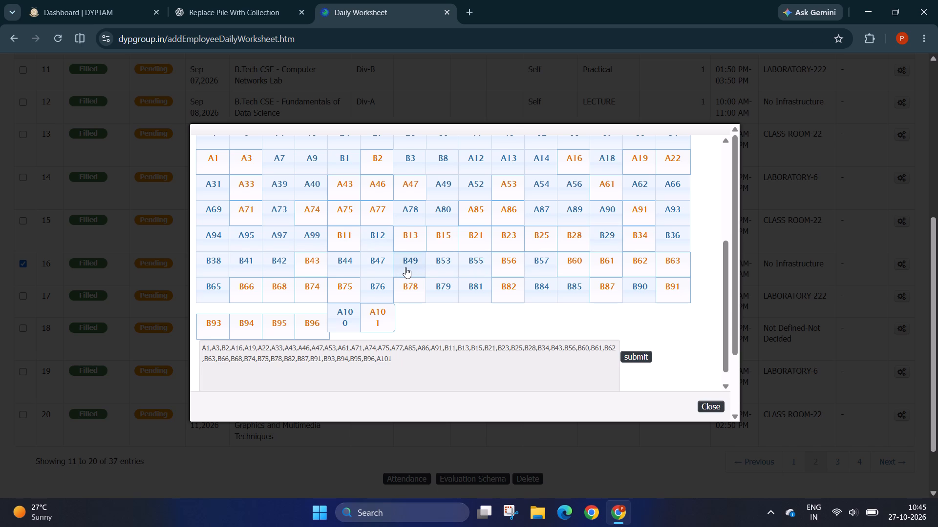
left_click(379, 264)
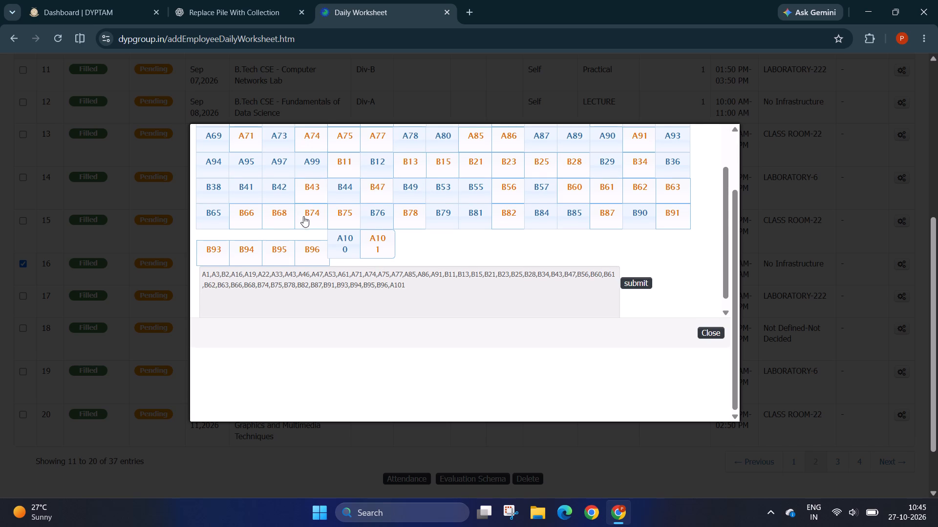
Mark roll numbers A13, B76, B85 and A9 present as well.
scroll(295, 239, "up", 2)
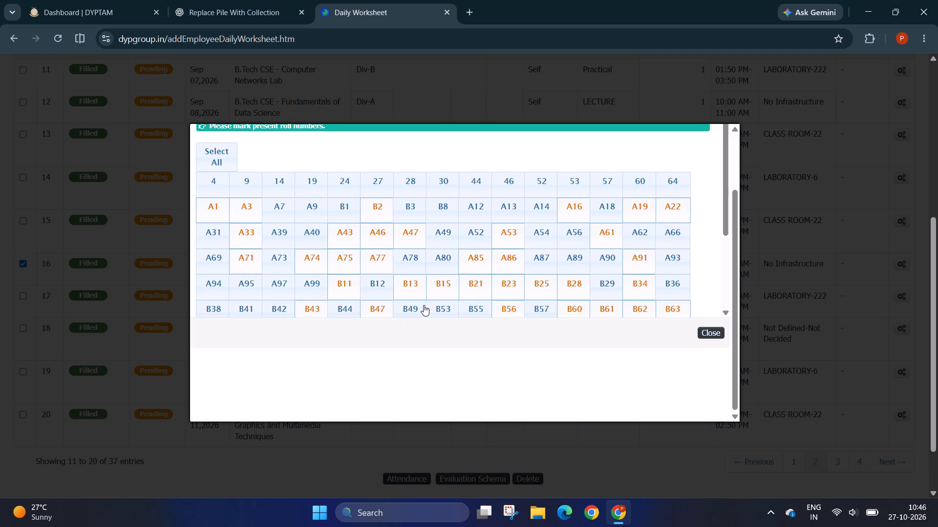
left_click(513, 207)
scroll(494, 259, "down", 1)
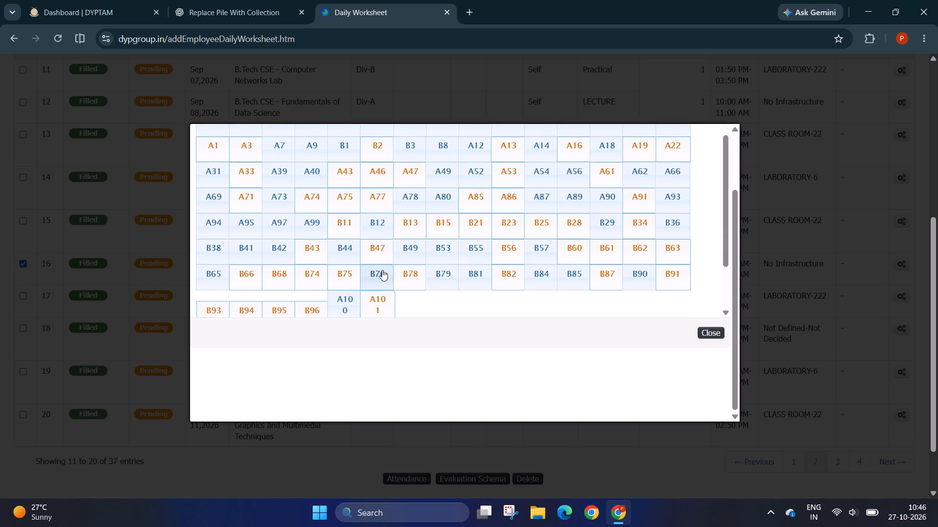
left_click(372, 276)
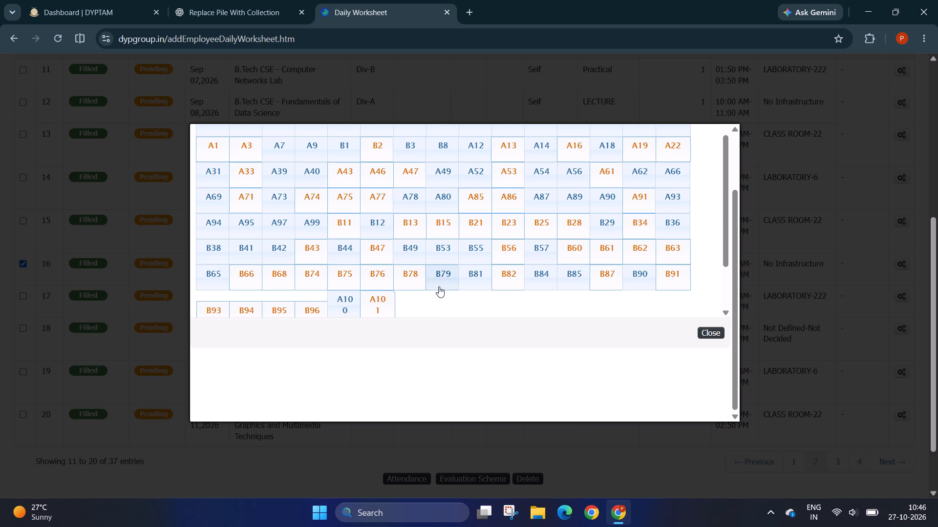
left_click(568, 284)
left_click(313, 151)
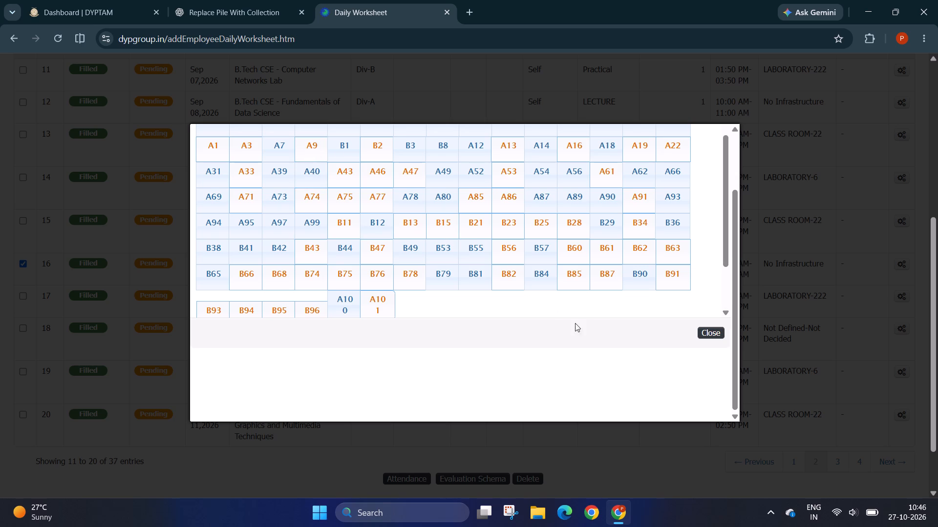
Submit the Sep 10 lecture's attendance and close the attendance dialog.
scroll(589, 292, "up", 1)
scroll(581, 291, "down", 9)
left_click(641, 267)
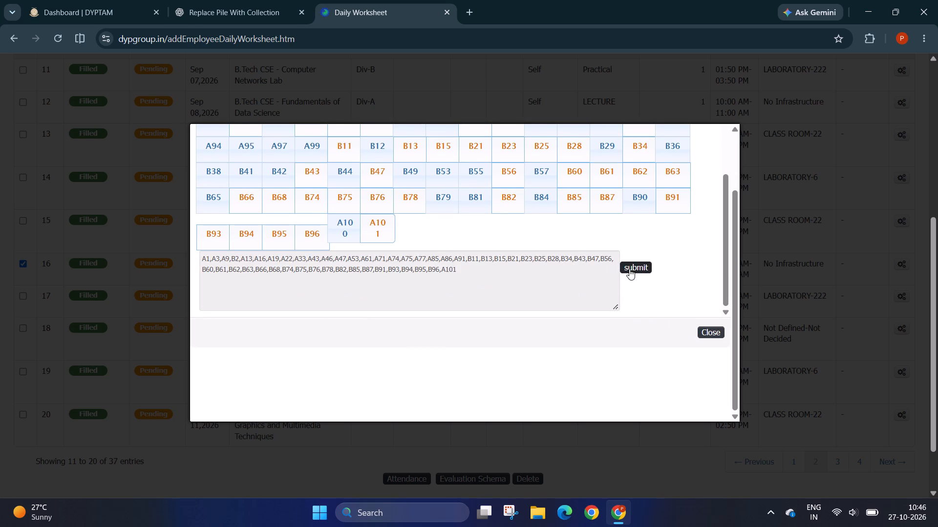
left_click(468, 257)
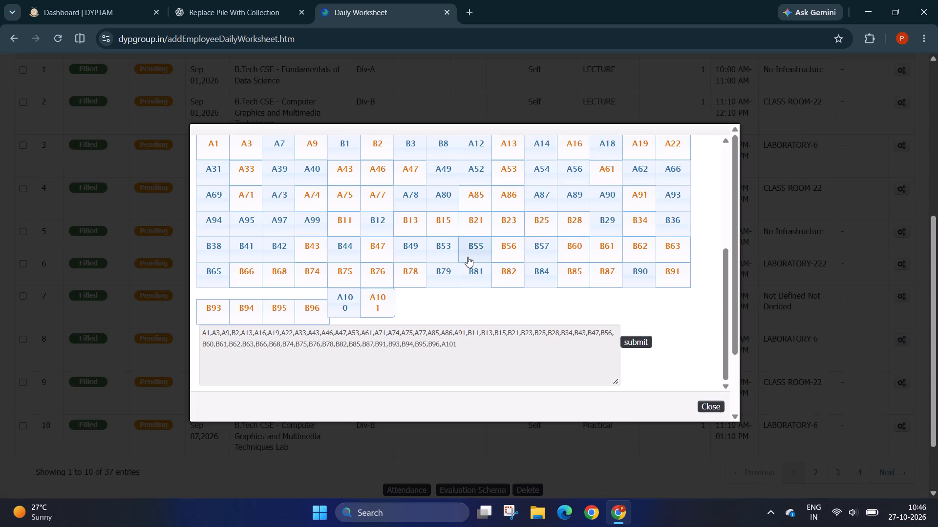
left_click(640, 339)
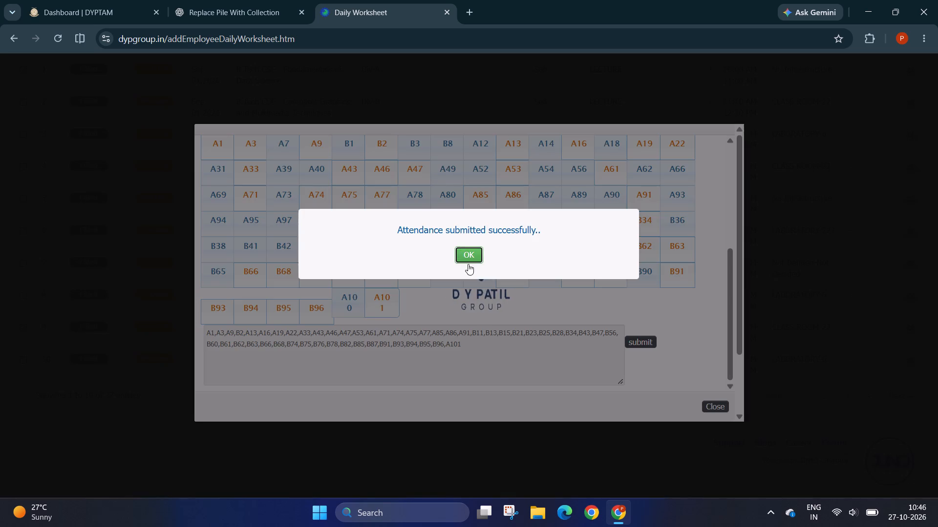
left_click(474, 253)
double_click(703, 399)
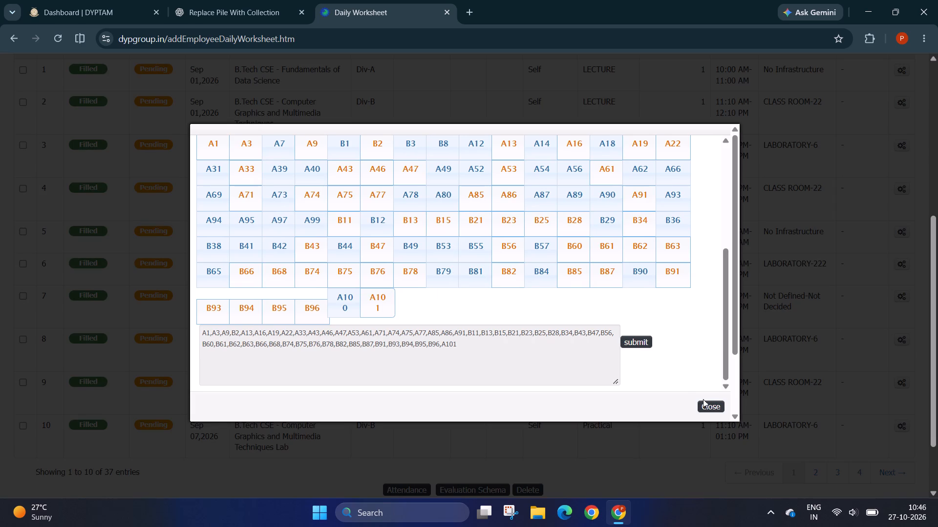
left_click(705, 402)
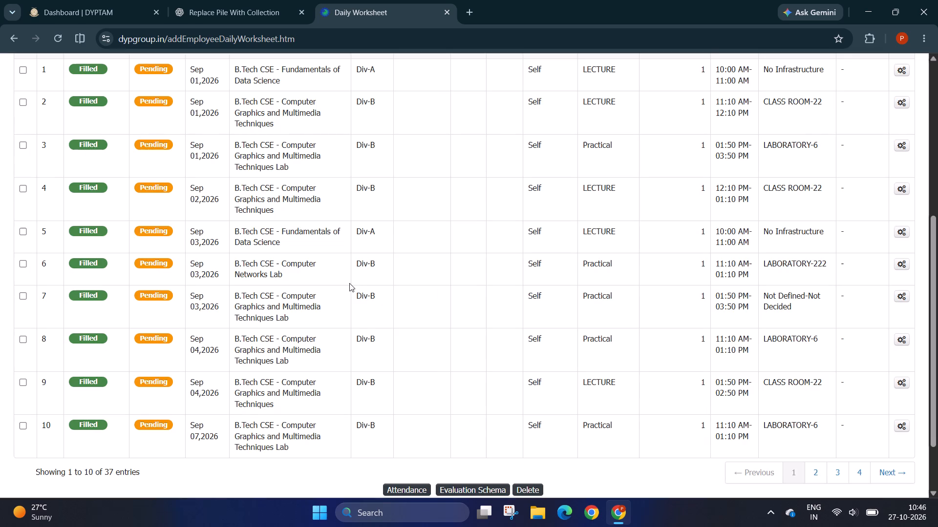
Switch the worksheet to the current month.
scroll(131, 228, "down", 2)
scroll(134, 239, "up", 8)
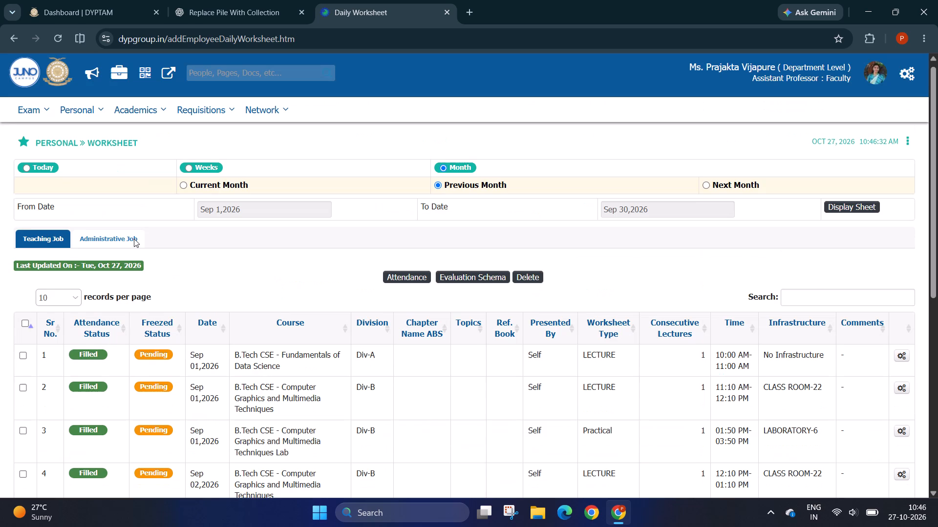
scroll(134, 239, "up", 6)
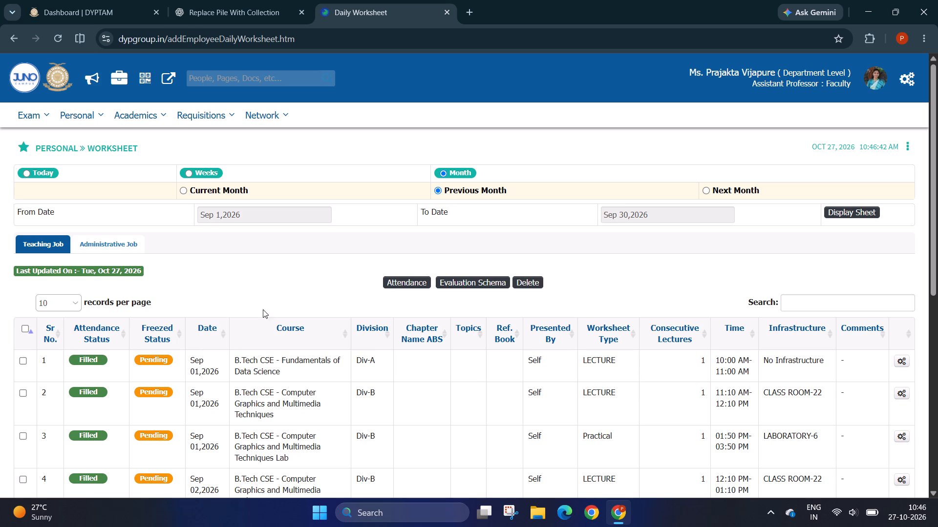
left_click(182, 191)
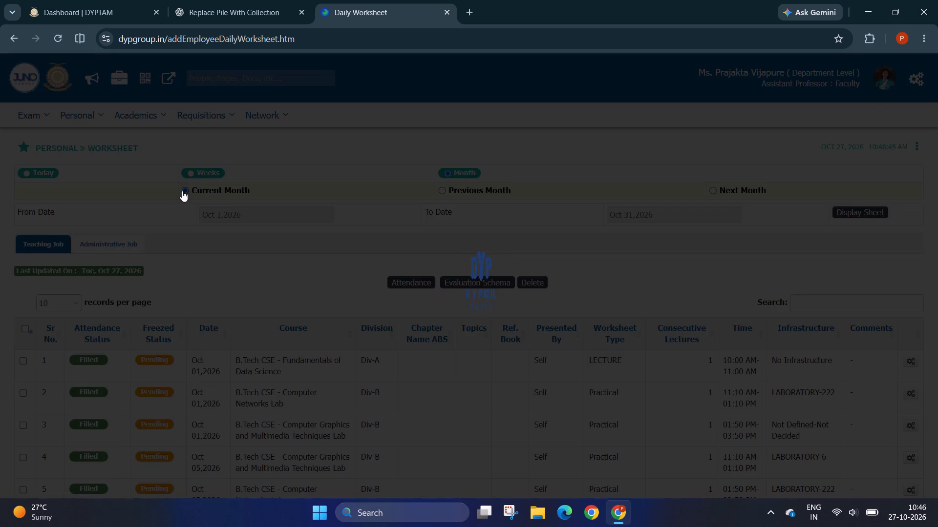
Open the roll-number attendance of the Oct 1, 2026 Fundamentals of Data Science lecture for Div-A.
scroll(500, 299, "down", 3)
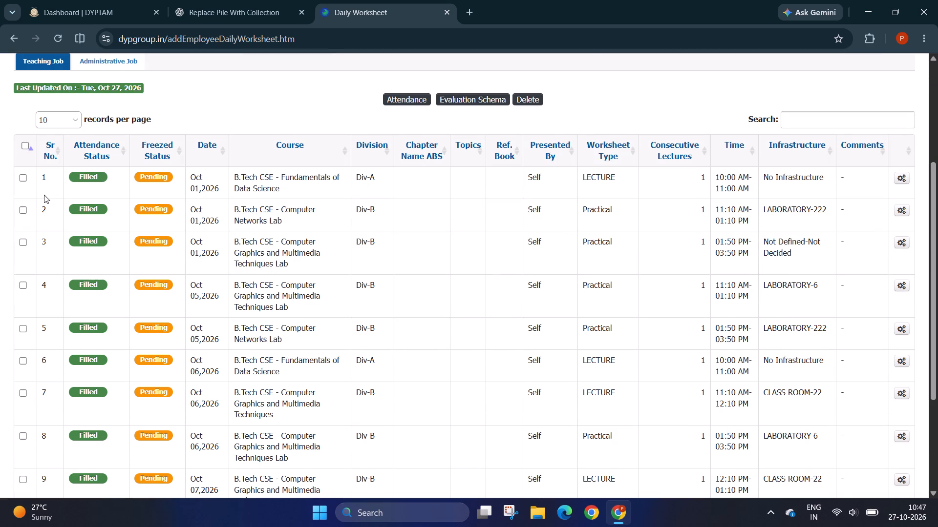
left_click(19, 177)
scroll(412, 224, "down", 6)
left_click(404, 410)
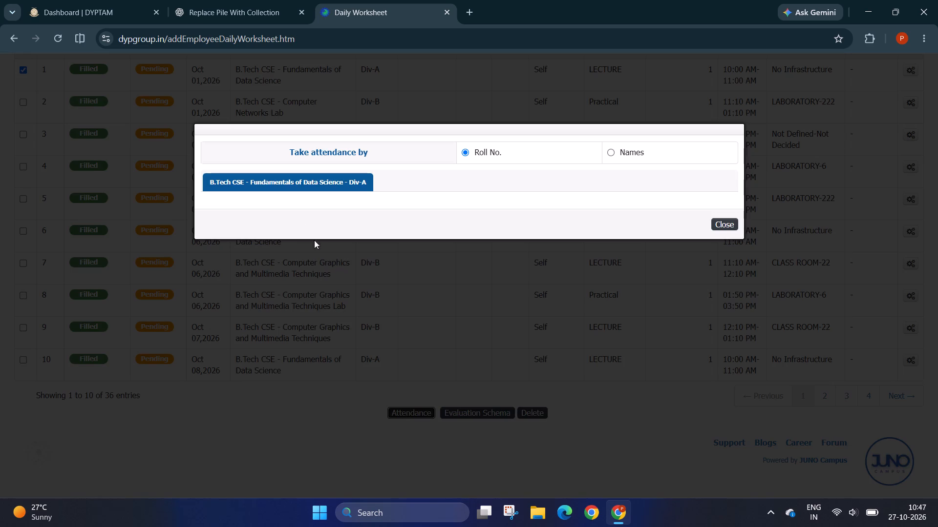
left_click(302, 188)
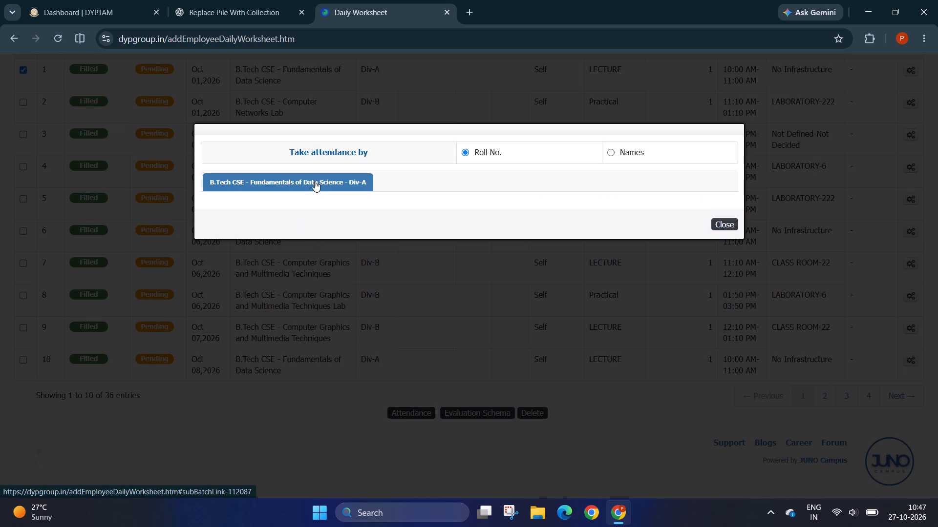
Mark roll number A19 present for the Oct 1 lecture and submit the attendance.
scroll(383, 323, "down", 3)
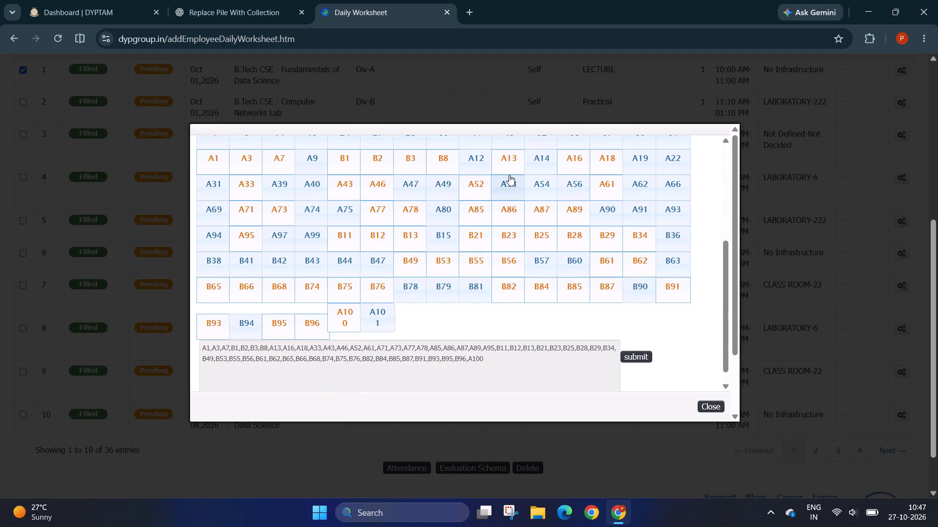
left_click(642, 162)
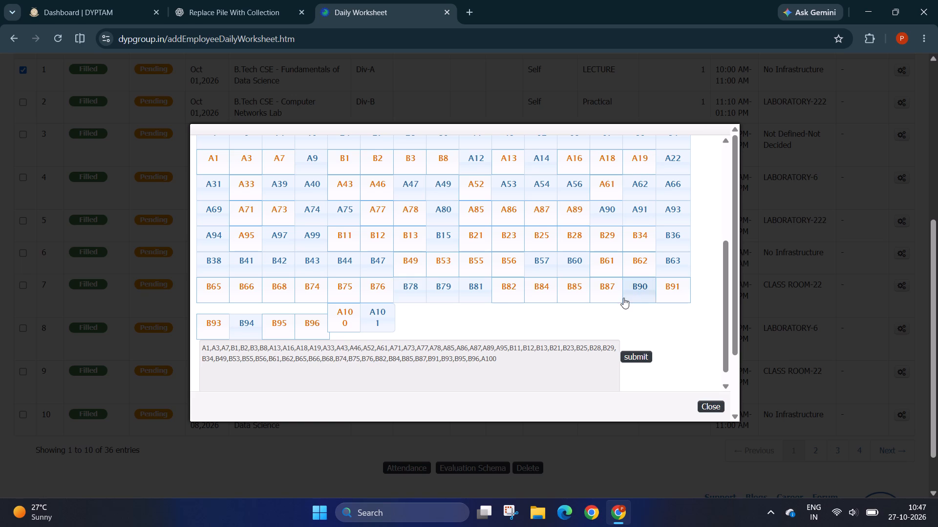
left_click(646, 357)
left_click(465, 249)
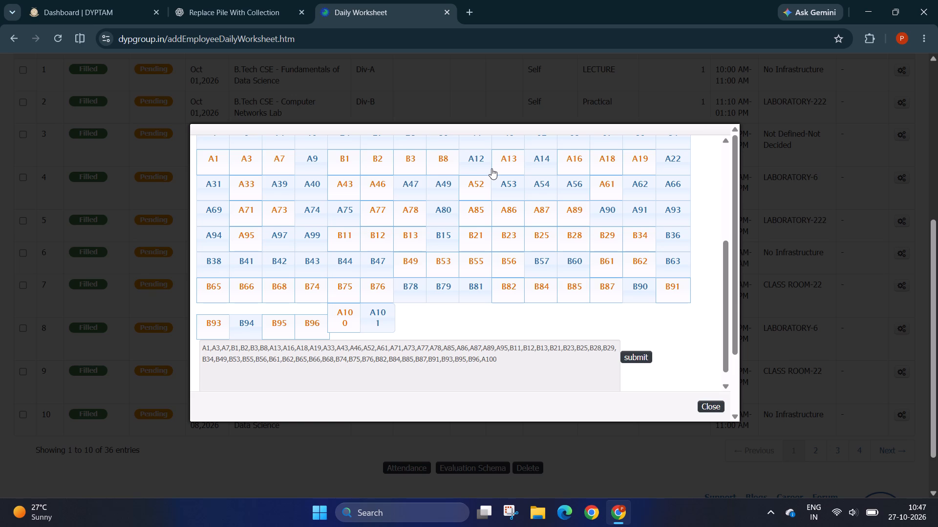
left_click(383, 263)
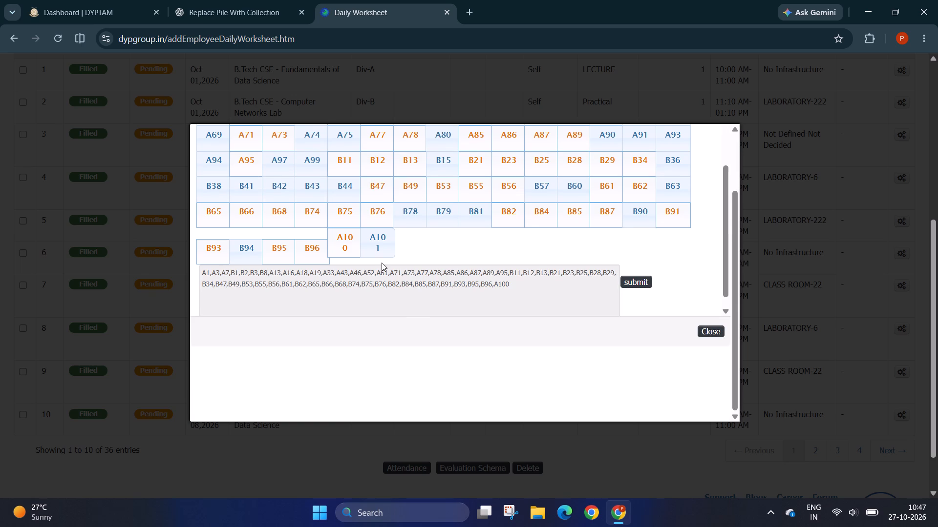
left_click(644, 282)
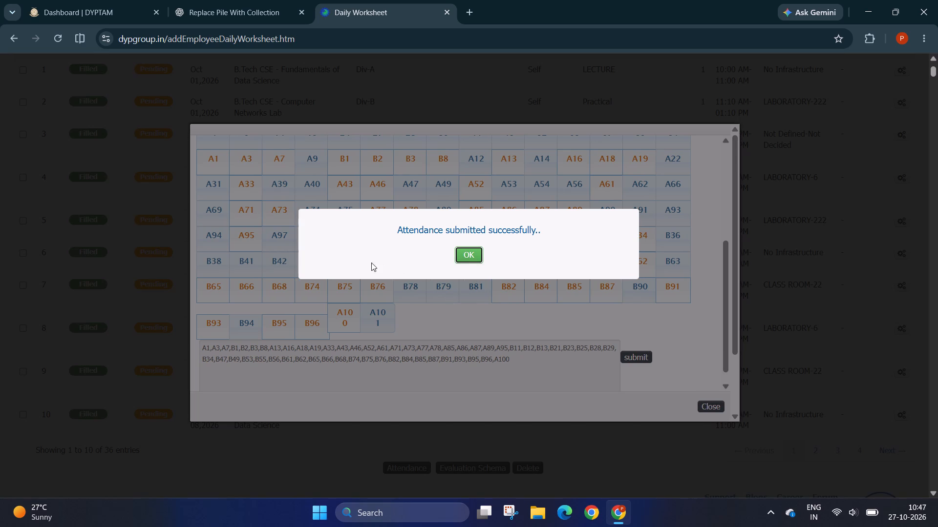
left_click(470, 254)
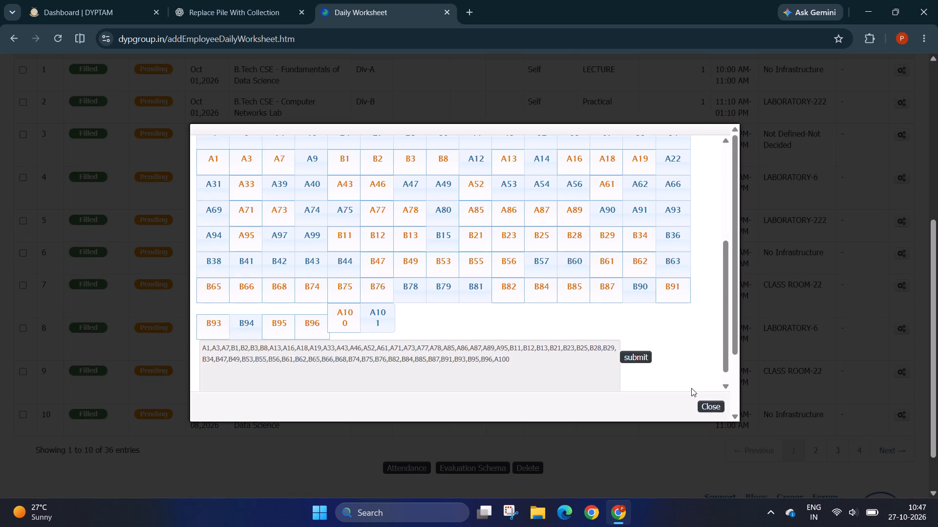
left_click(708, 402)
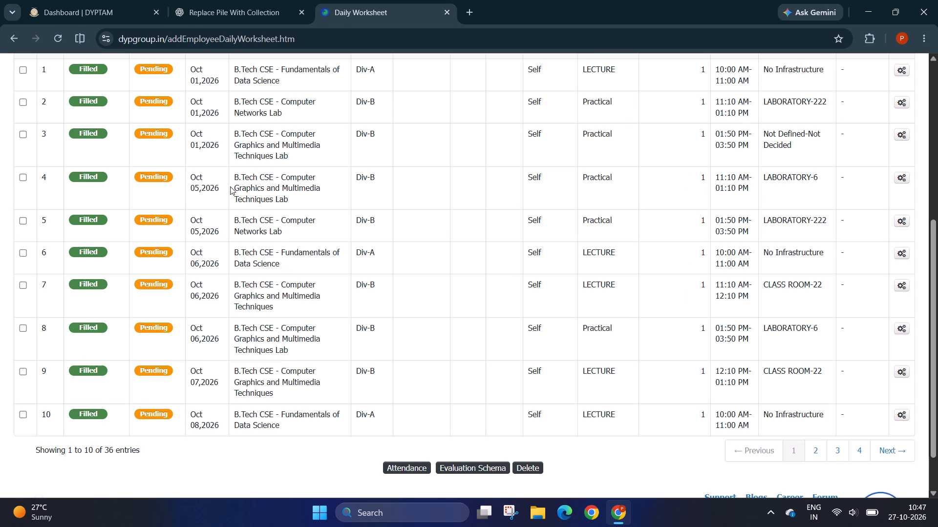
Open the roll-number attendance of the Oct 6, 2026 Fundamentals of Data Science lecture for Div-A.
scroll(230, 186, "up", 1)
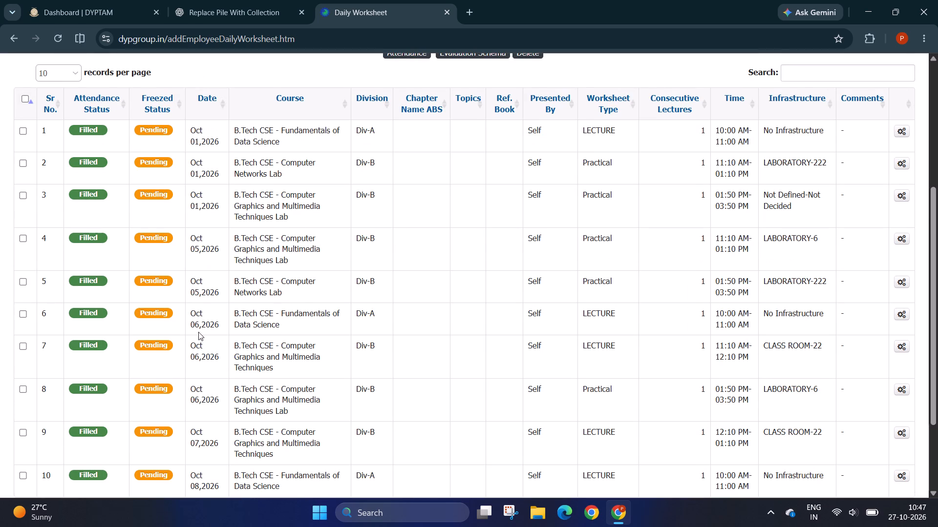
left_click(25, 312)
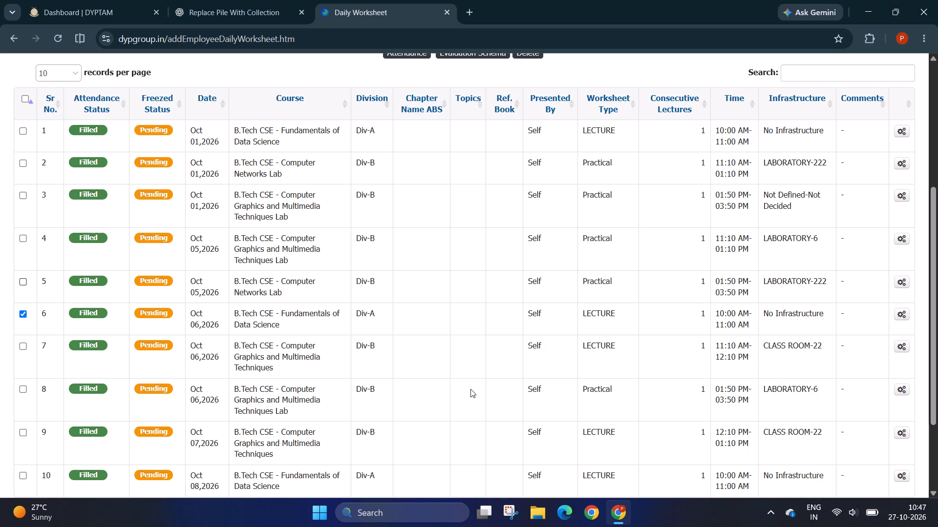
scroll(623, 425, "down", 5)
left_click(406, 414)
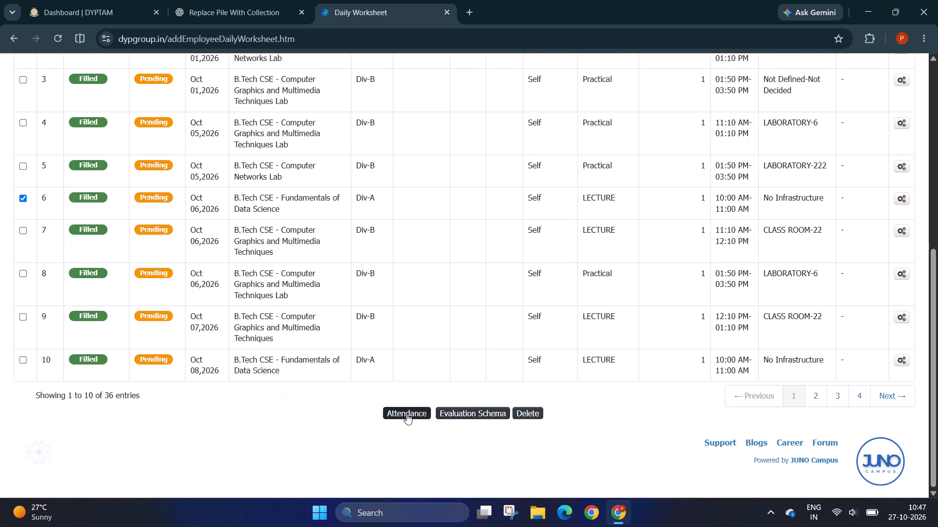
left_click(305, 175)
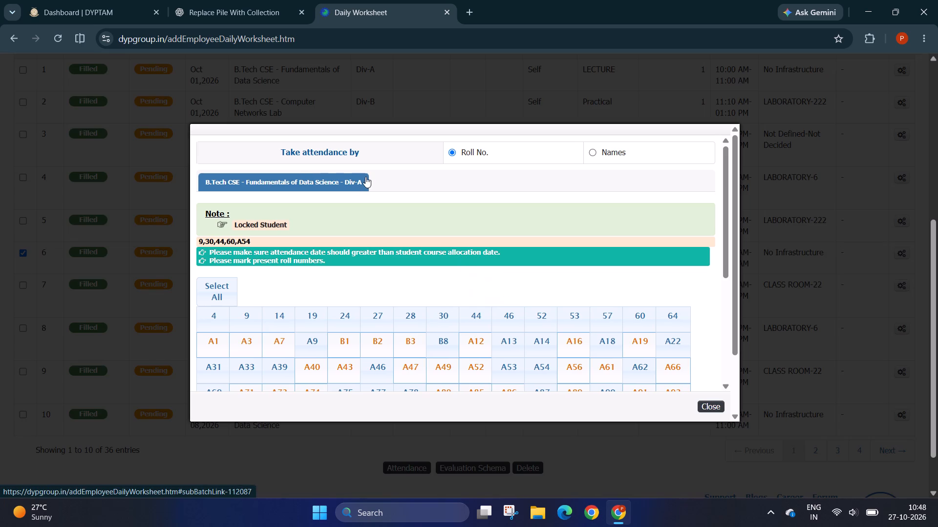
Mark roll numbers A22, A33, A18, A9, B29, A13, B76 and B84 present for the Oct 6 lecture.
scroll(388, 311, "down", 1)
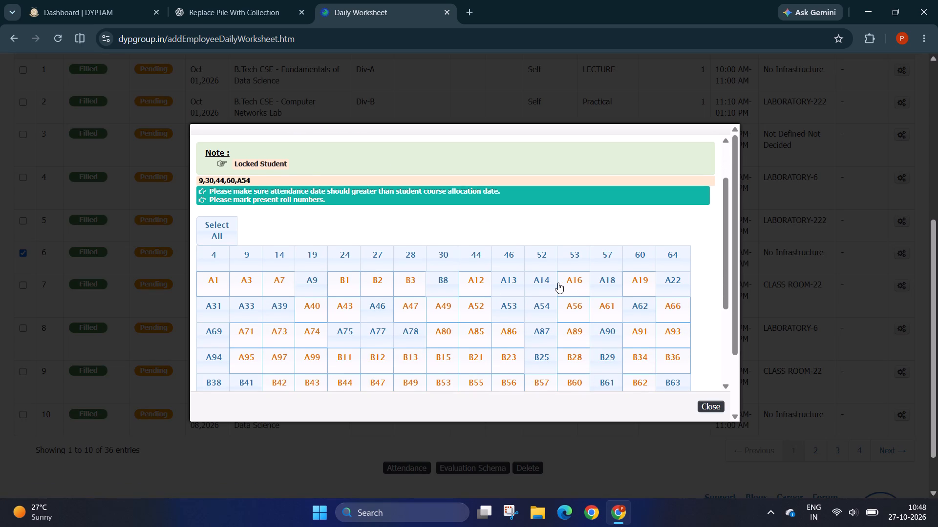
left_click(681, 284)
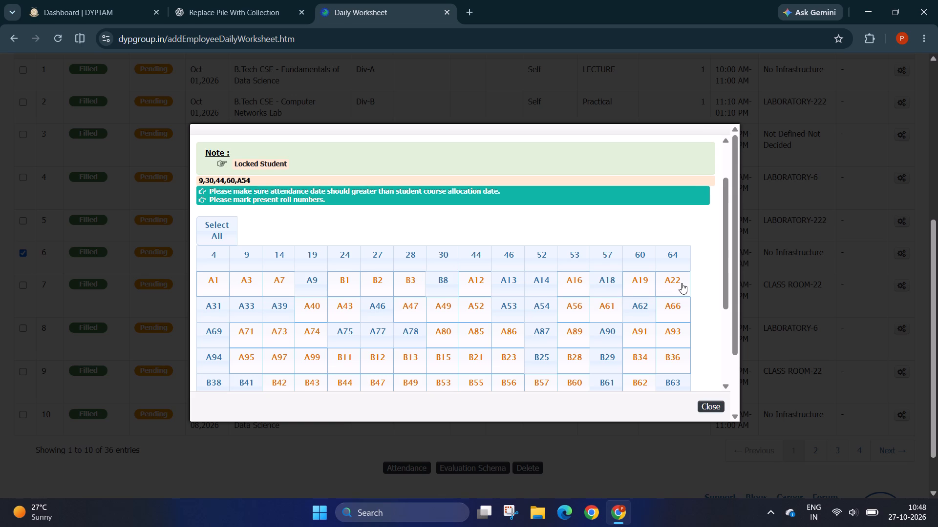
left_click(235, 310)
scroll(254, 287, "up", 6)
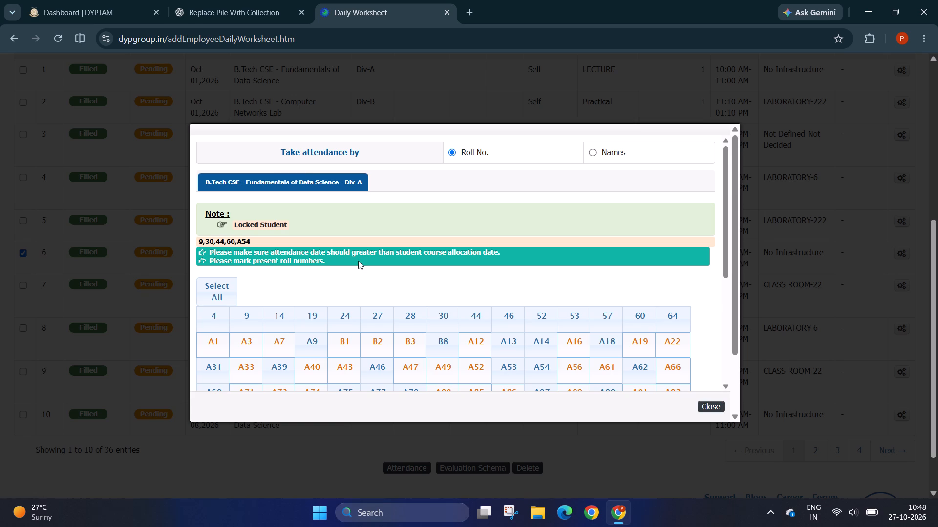
left_click(618, 349)
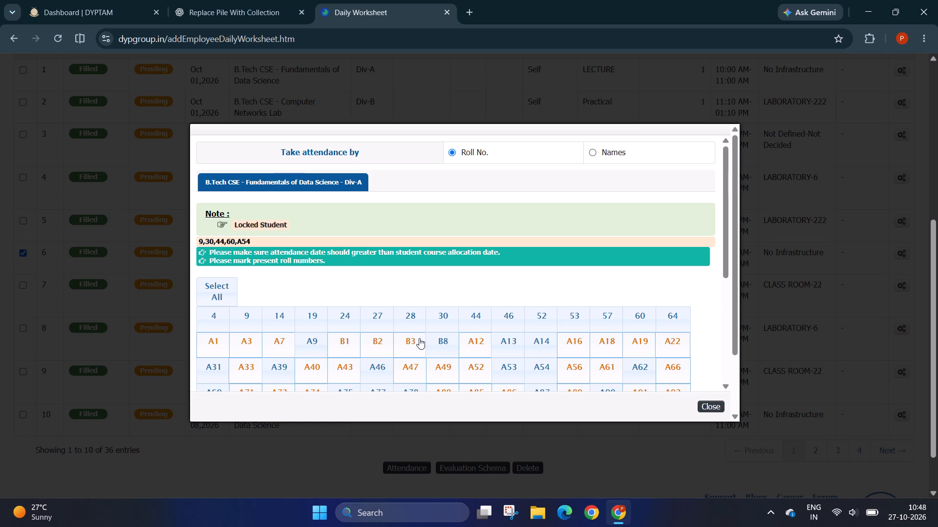
left_click(319, 346)
scroll(358, 360, "down", 1)
scroll(445, 347, "down", 1)
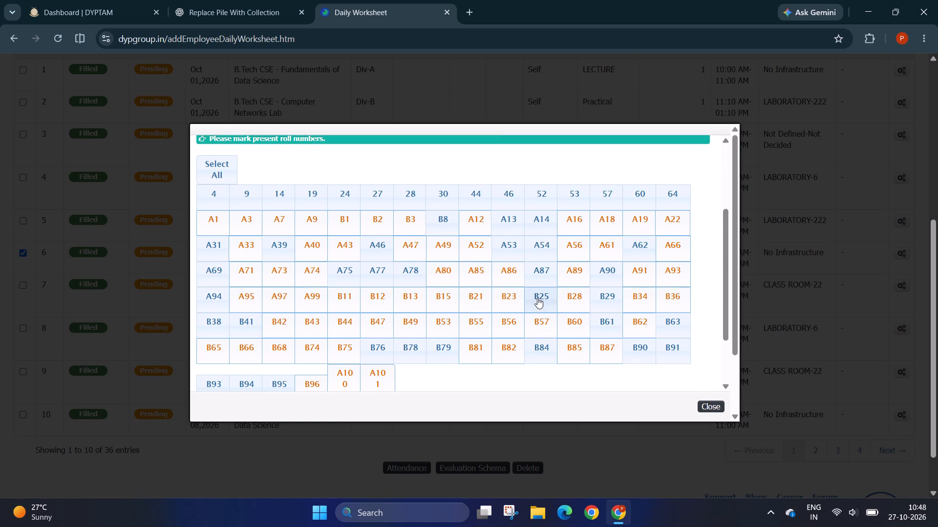
left_click(610, 301)
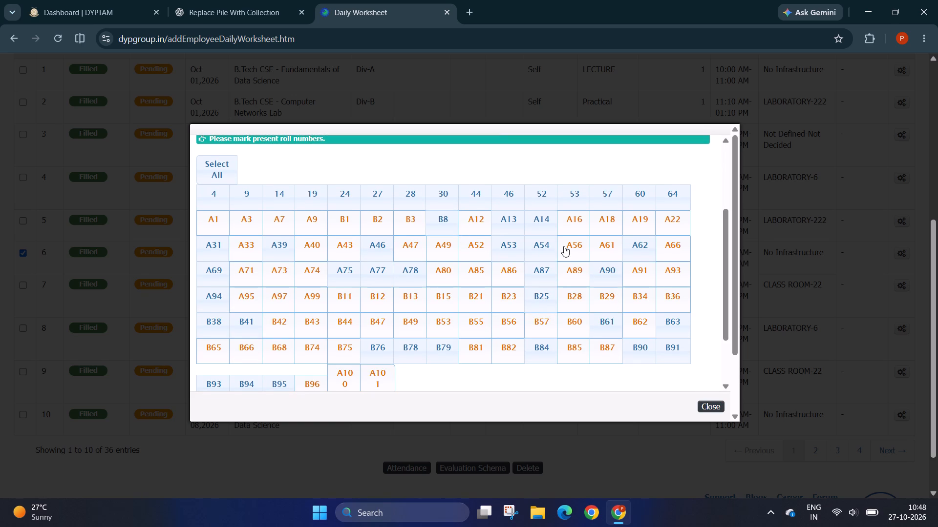
left_click(510, 223)
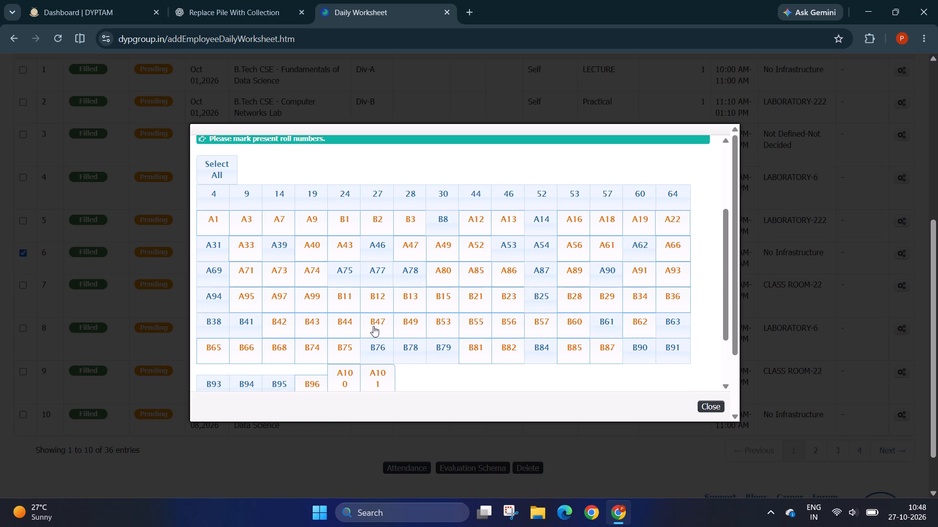
left_click(379, 342)
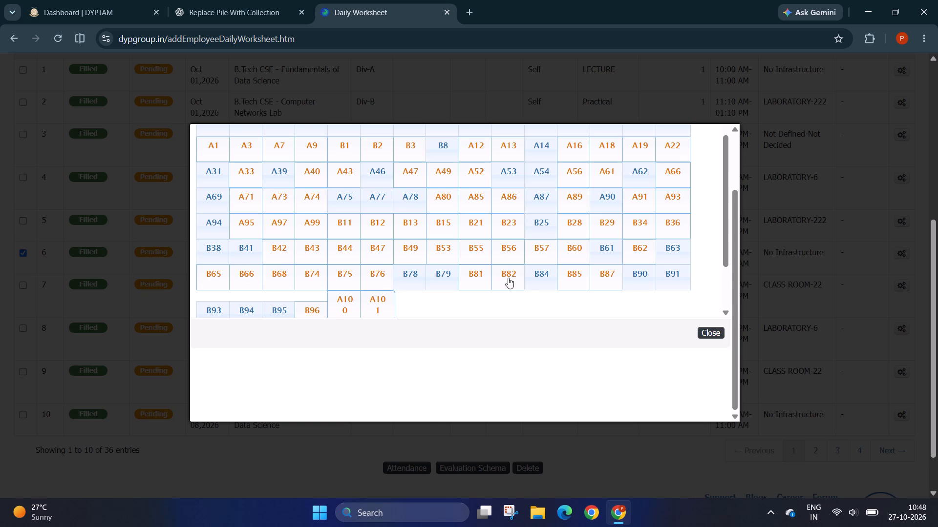
left_click(550, 278)
Submit the Oct 6 lecture's attendance and close the attendance dialog.
scroll(549, 281, "down", 3)
left_click(631, 264)
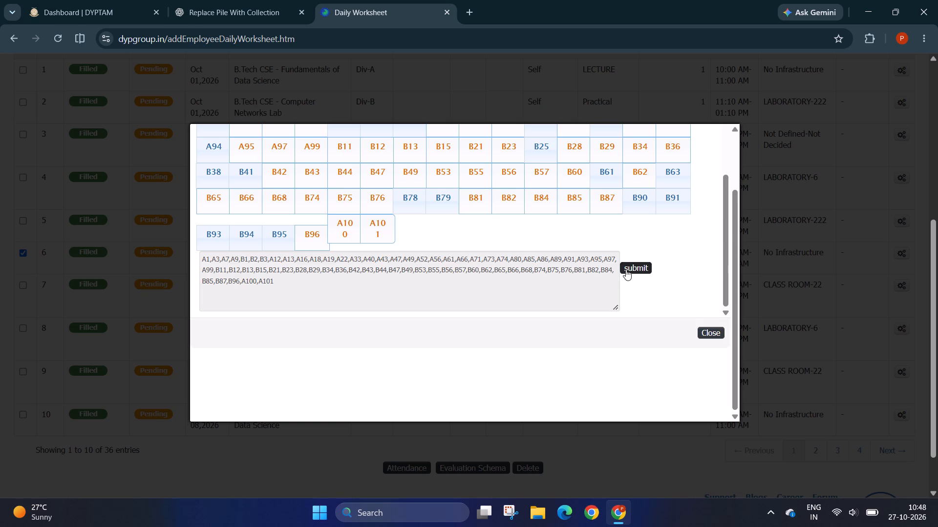
left_click(628, 261)
left_click(469, 254)
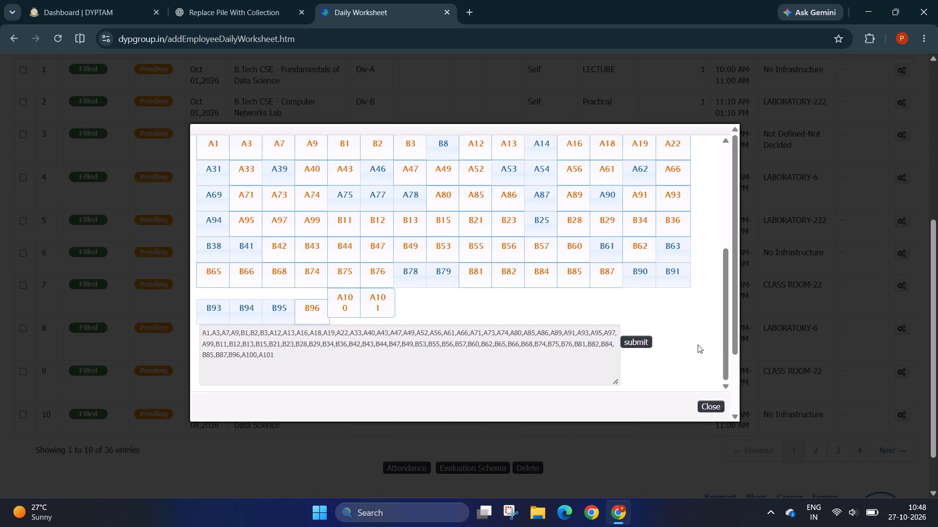
left_click(626, 338)
left_click(634, 339)
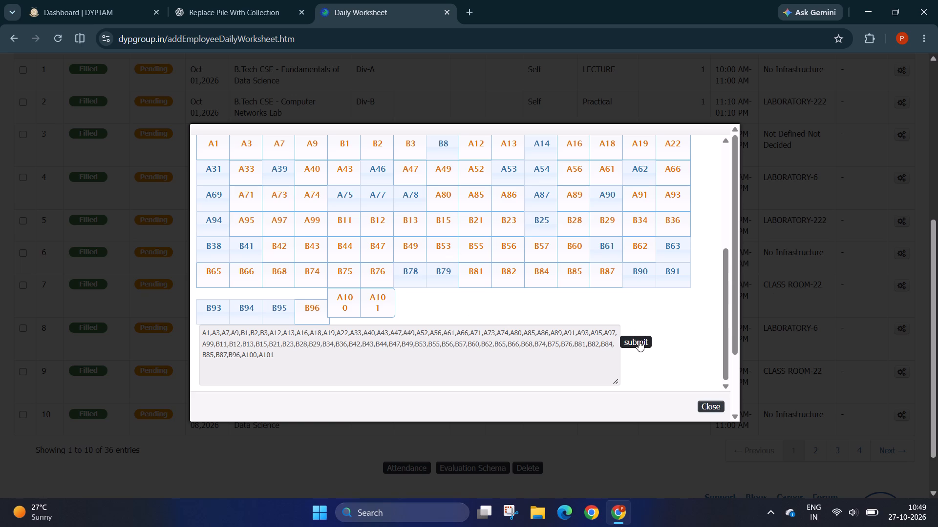
left_click(636, 342)
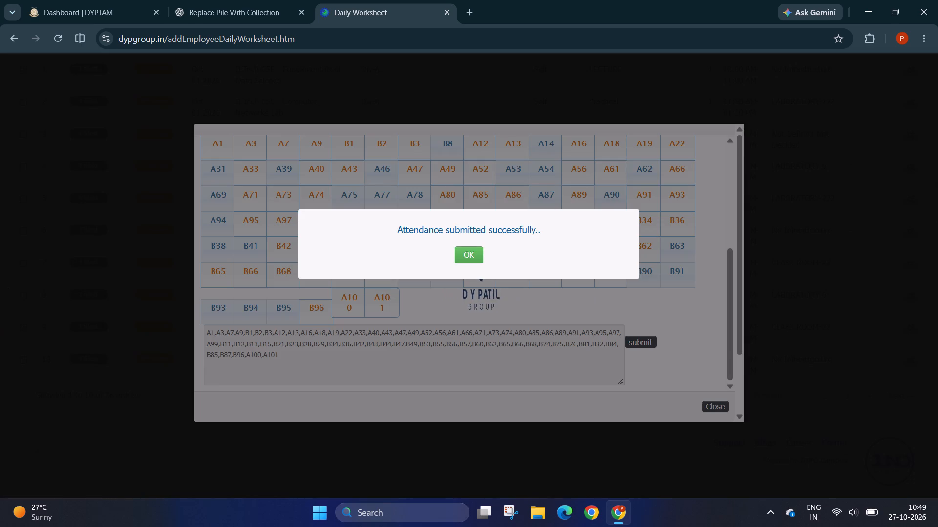
left_click(475, 256)
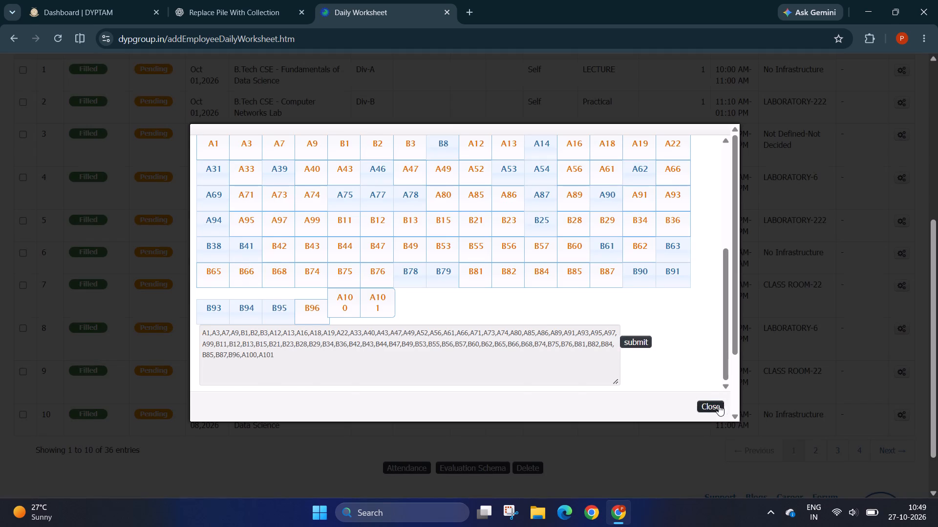
left_click(719, 405)
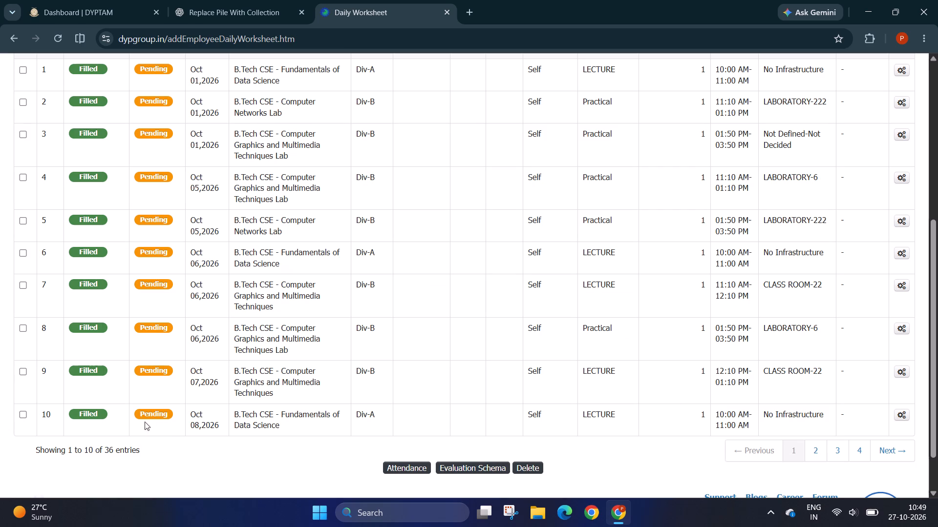
Open the roll-number attendance of the Oct 8, 2026 Fundamentals of Data Science lecture for Div-A.
left_click(19, 414)
left_click(25, 414)
left_click(394, 465)
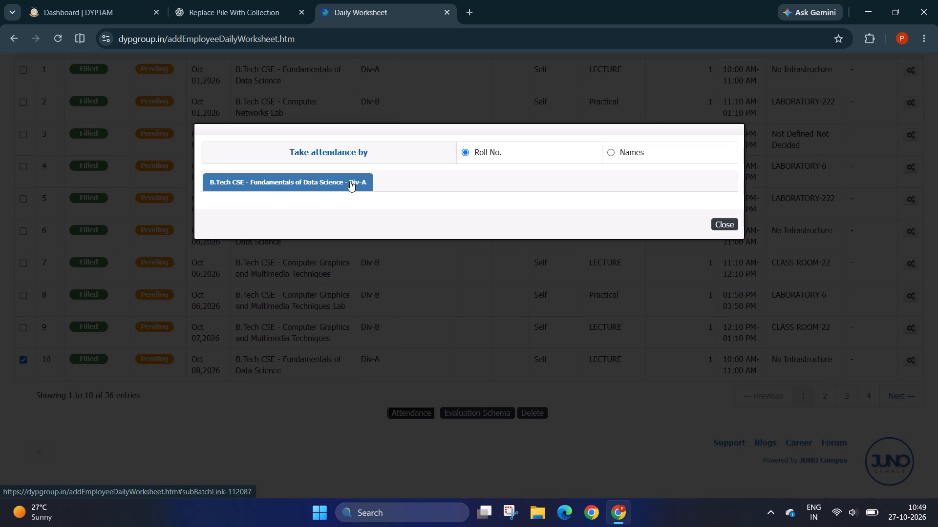
left_click(350, 181)
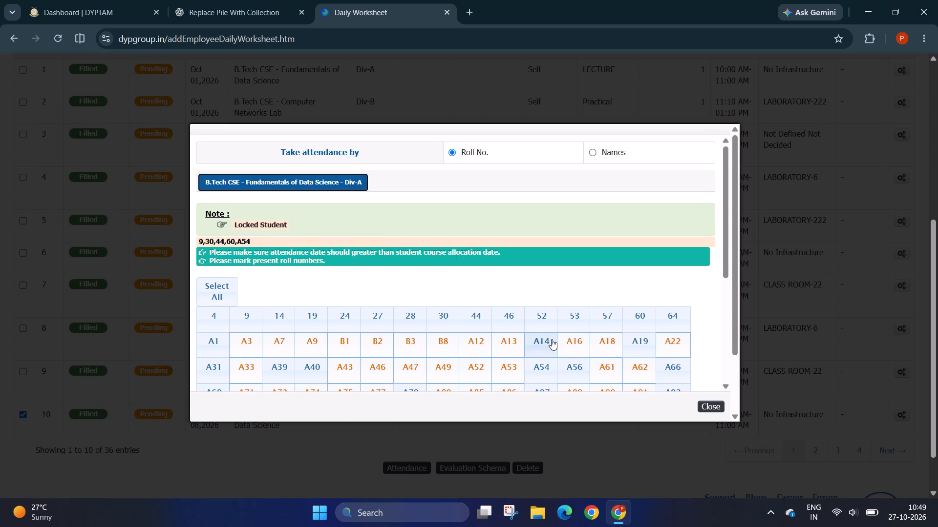
Mark roll numbers A1, A19 and B82 present for the Oct 8 lecture and review the selected roll numbers.
left_click(214, 343)
scroll(464, 348, "down", 1)
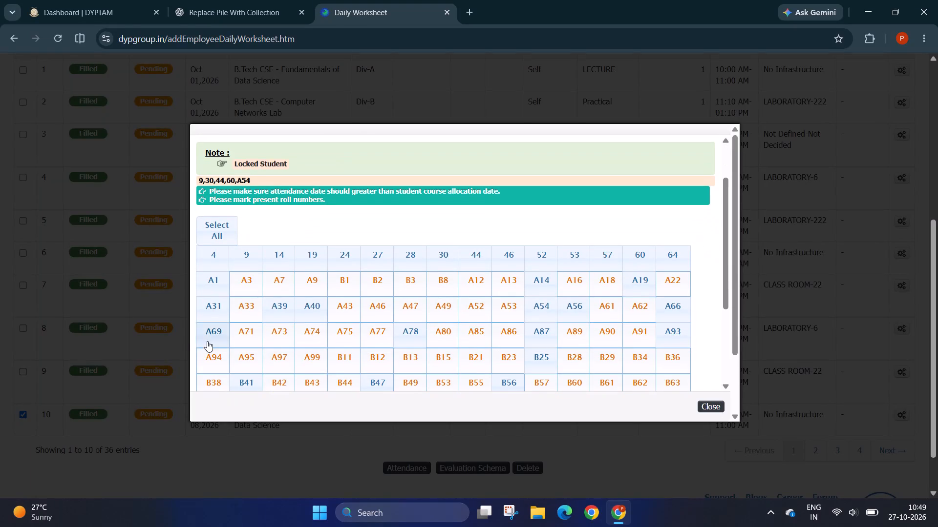
left_click(204, 288)
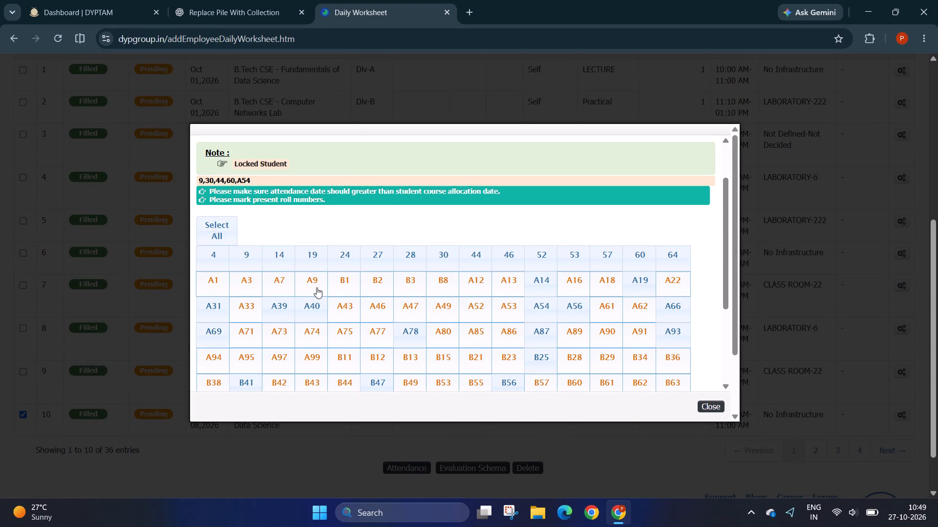
left_click(640, 284)
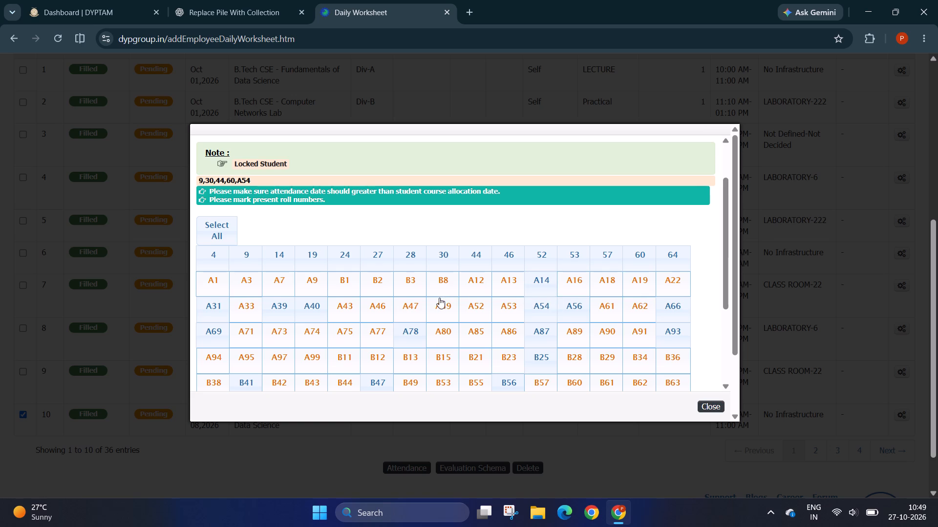
scroll(380, 311, "down", 2)
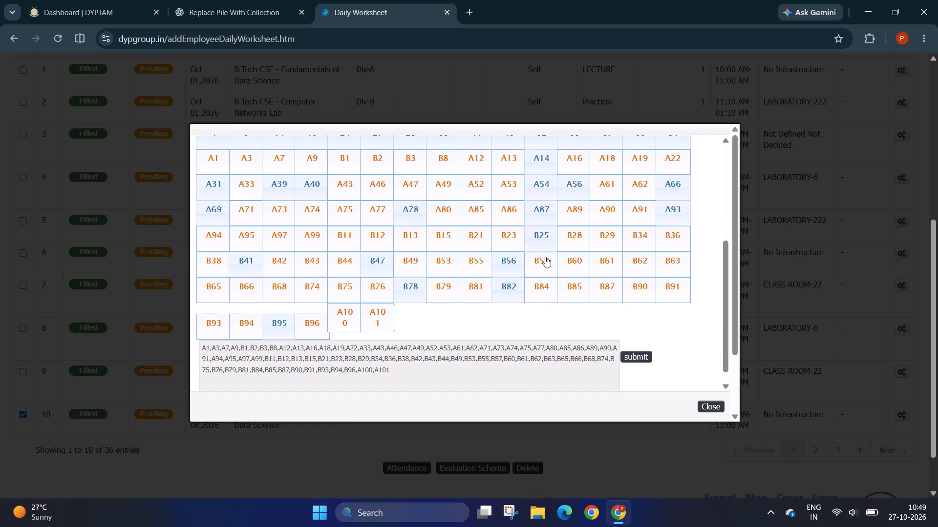
left_click(499, 283)
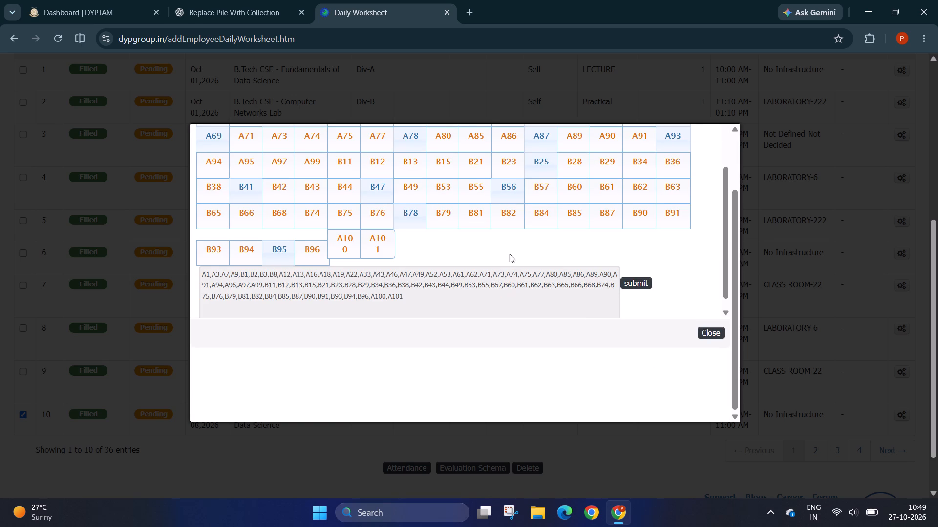
scroll(331, 245, "up", 11)
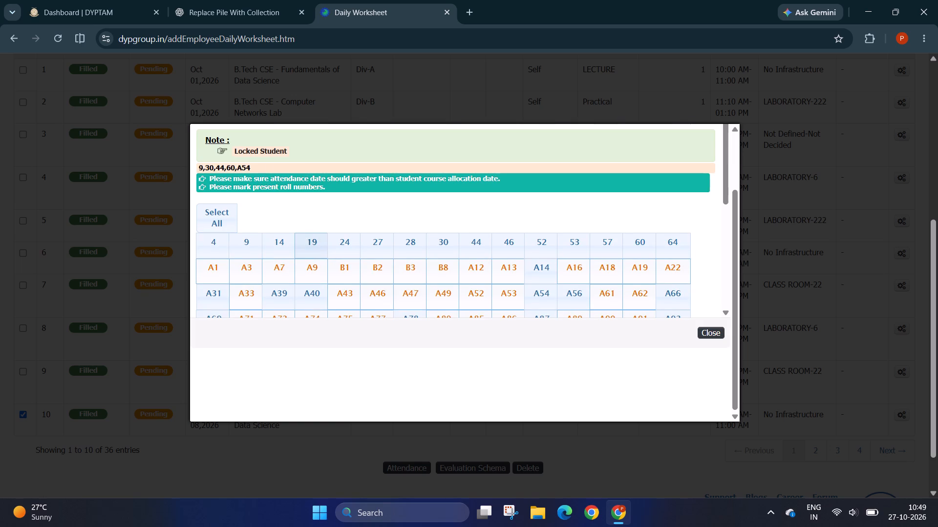
scroll(385, 224, "down", 5)
scroll(400, 244, "up", 4)
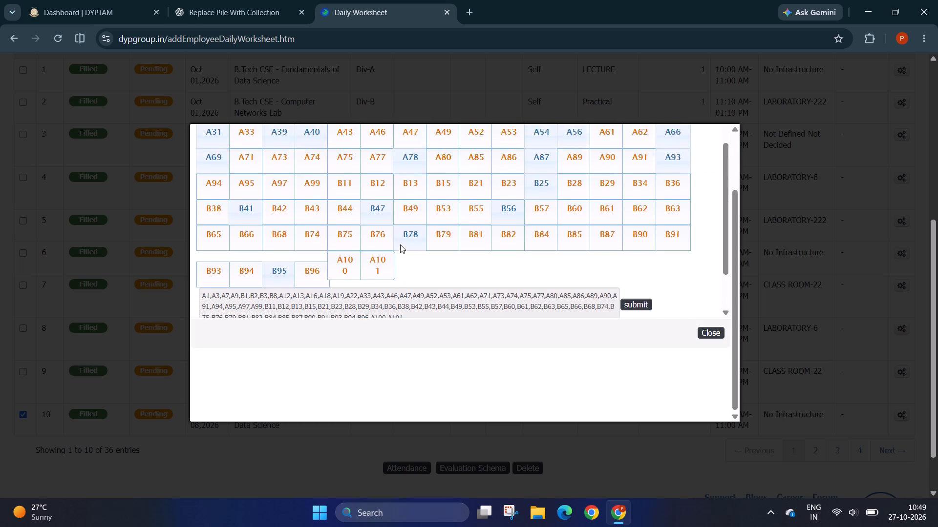
scroll(400, 244, "up", 6)
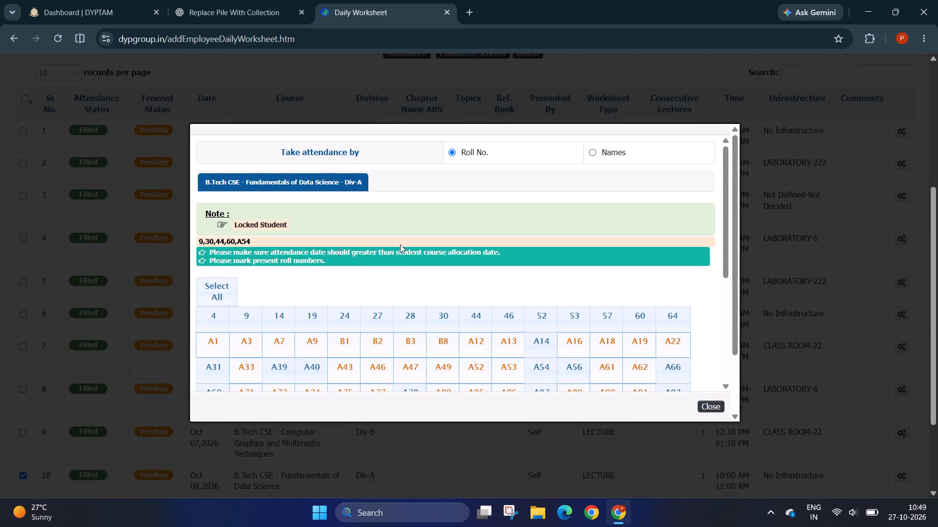
scroll(400, 244, "up", 2)
scroll(400, 244, "down", 4)
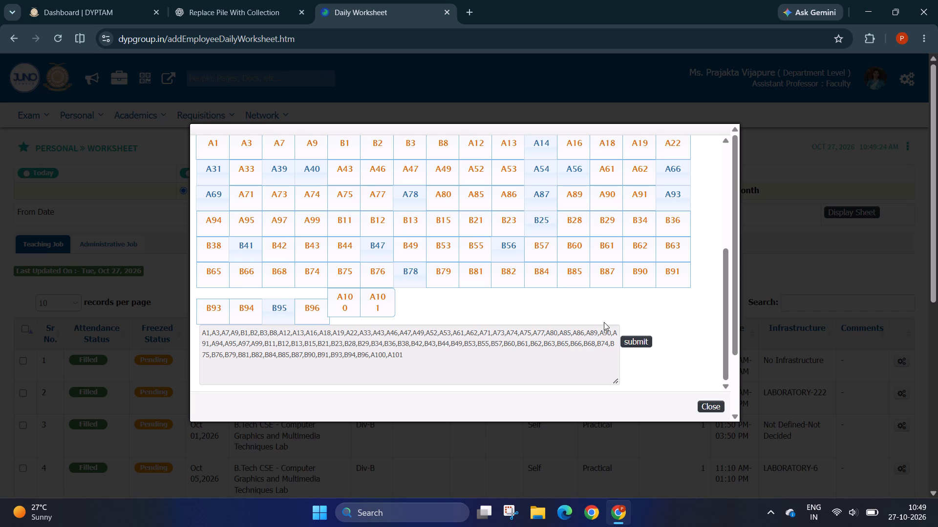
Submit the Oct 8 lecture's attendance and close the attendance dialog.
left_click(634, 340)
left_click(468, 259)
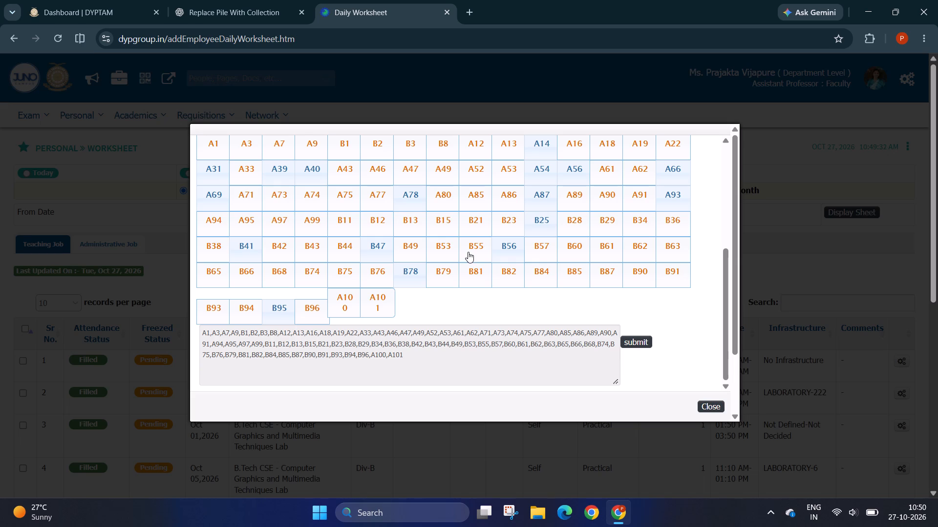
left_click(634, 342)
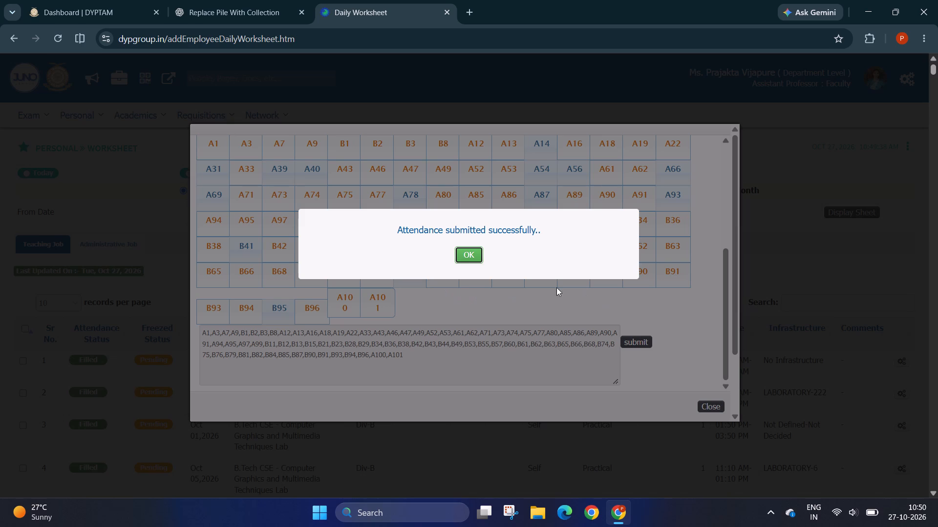
left_click(465, 256)
left_click(705, 406)
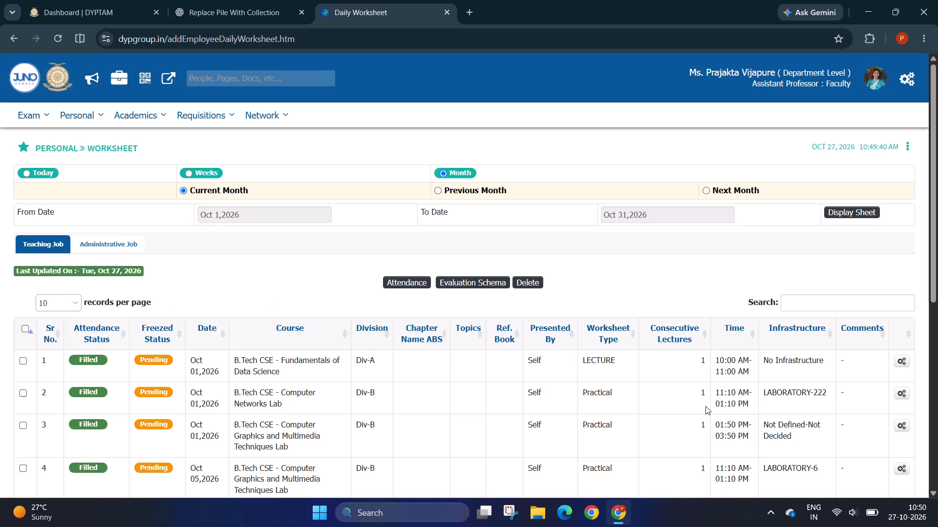
Switch the daily worksheet to the previous month, Sep 1 to Sep 30, 2026.
scroll(477, 322, "down", 2)
left_click(437, 70)
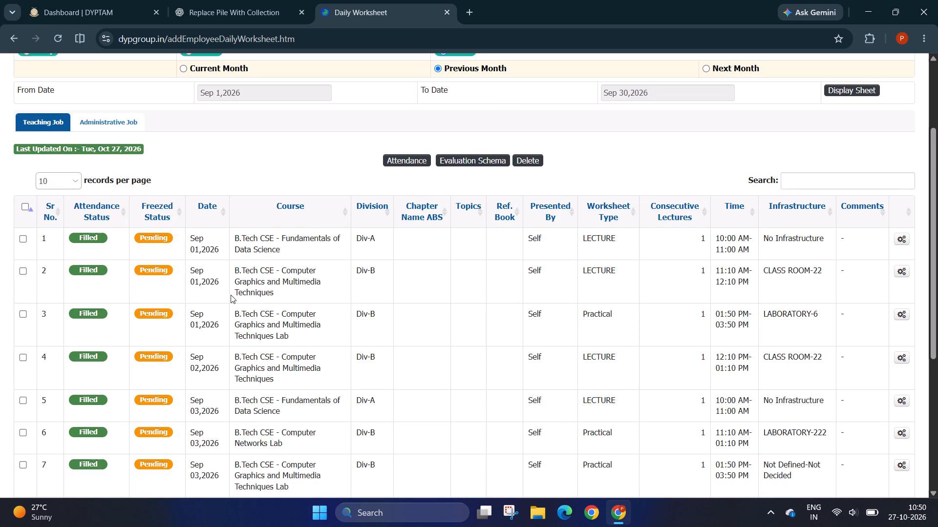
Open the roll-number attendance of the Sep 10, 2026 Fundamentals of Data Science lecture for Div-A.
scroll(231, 295, "down", 5)
left_click(905, 399)
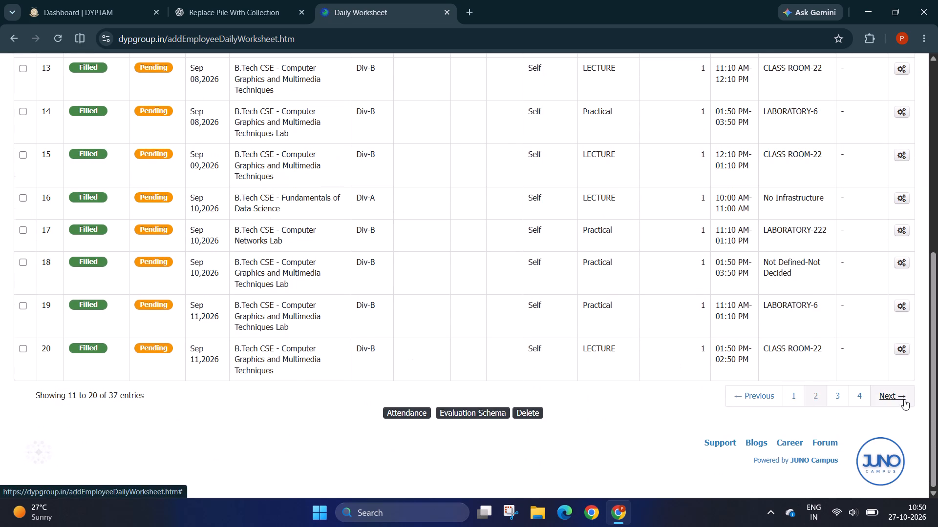
scroll(273, 198, "up", 2)
scroll(245, 206, "down", 2)
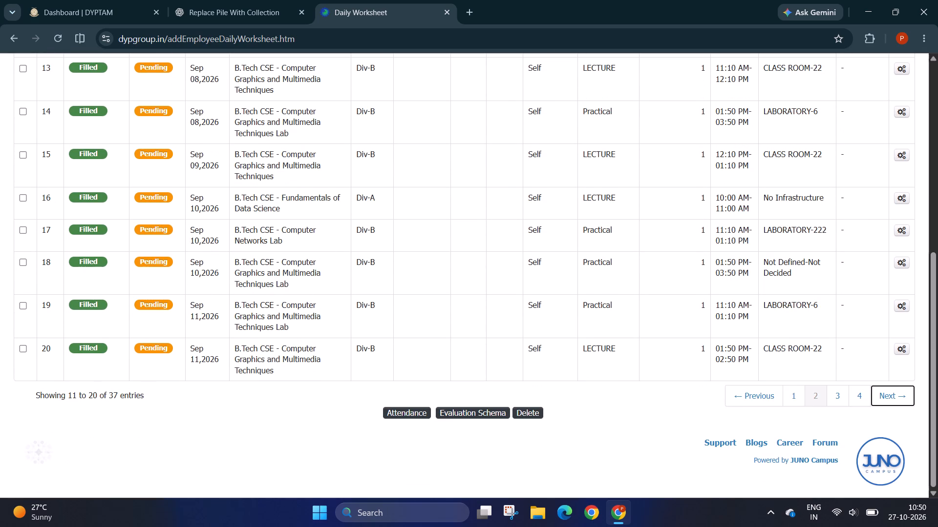
left_click(28, 199)
left_click(27, 199)
left_click(424, 410)
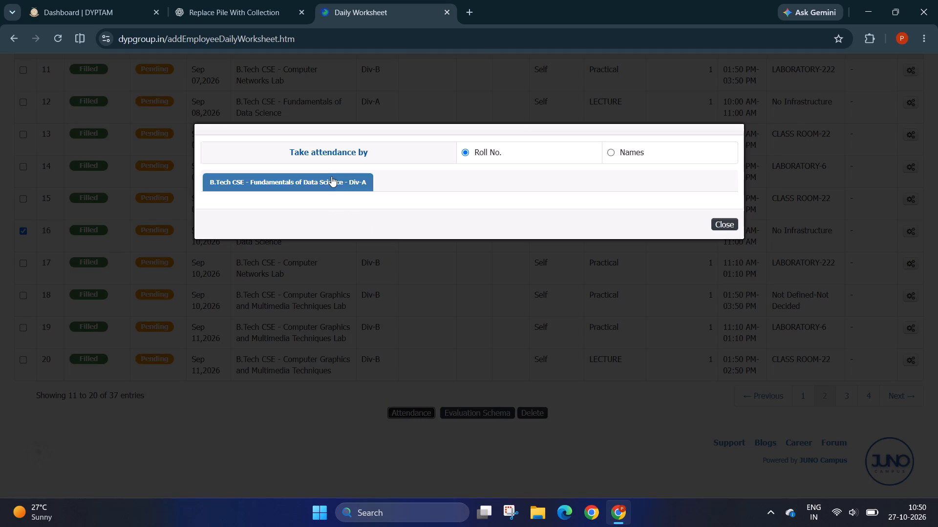
left_click(331, 176)
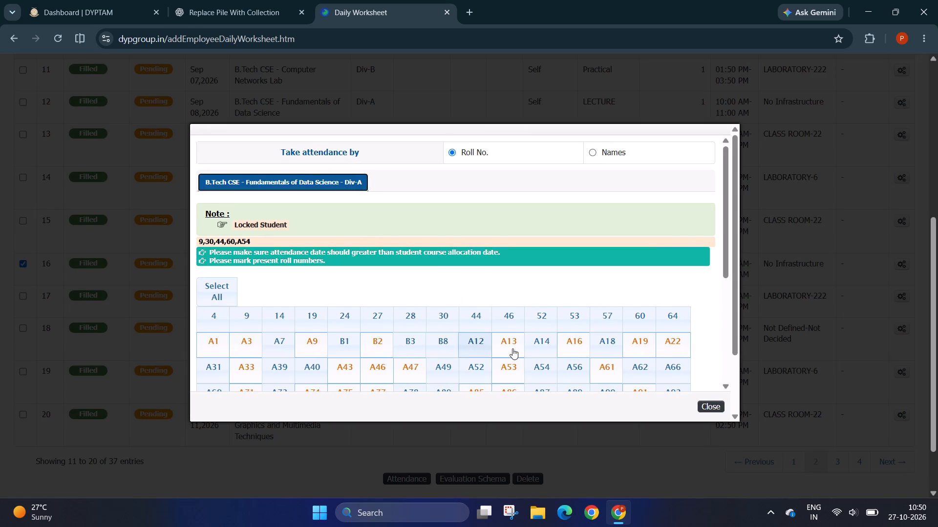
Mark roll numbers A12 and A7 present for the Sep 10 lecture.
scroll(547, 348, "down", 1)
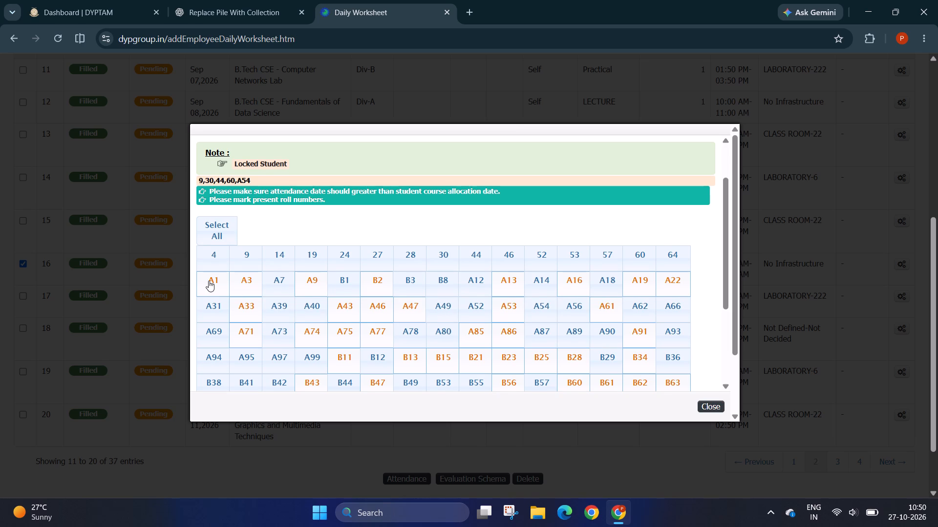
scroll(219, 284, "down", 1)
left_click(473, 223)
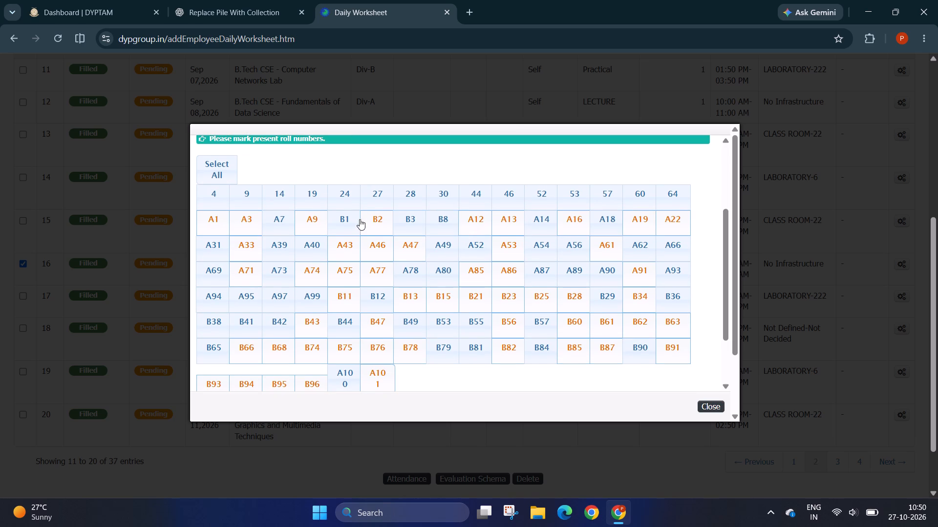
left_click(276, 225)
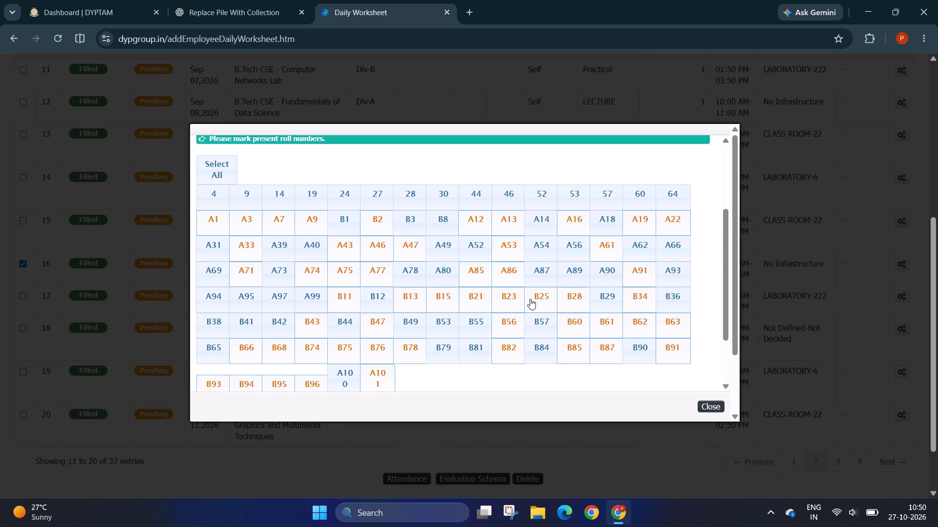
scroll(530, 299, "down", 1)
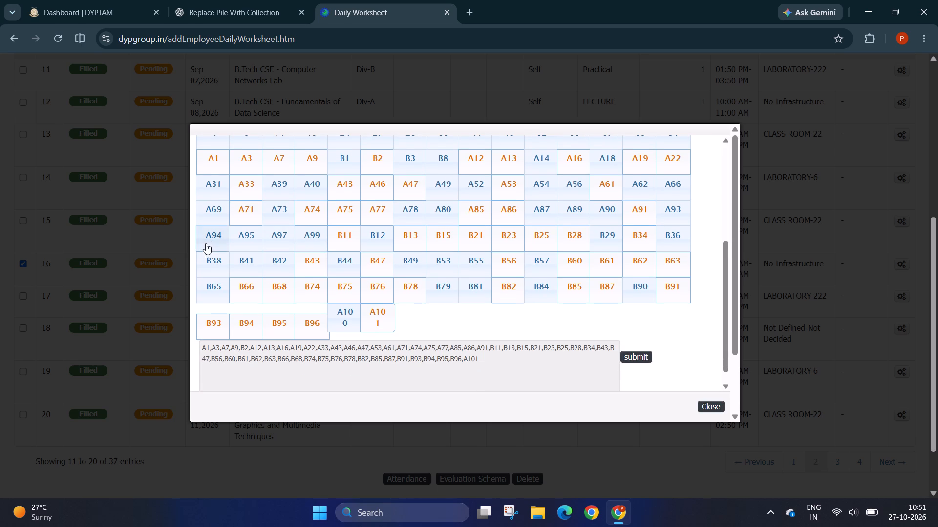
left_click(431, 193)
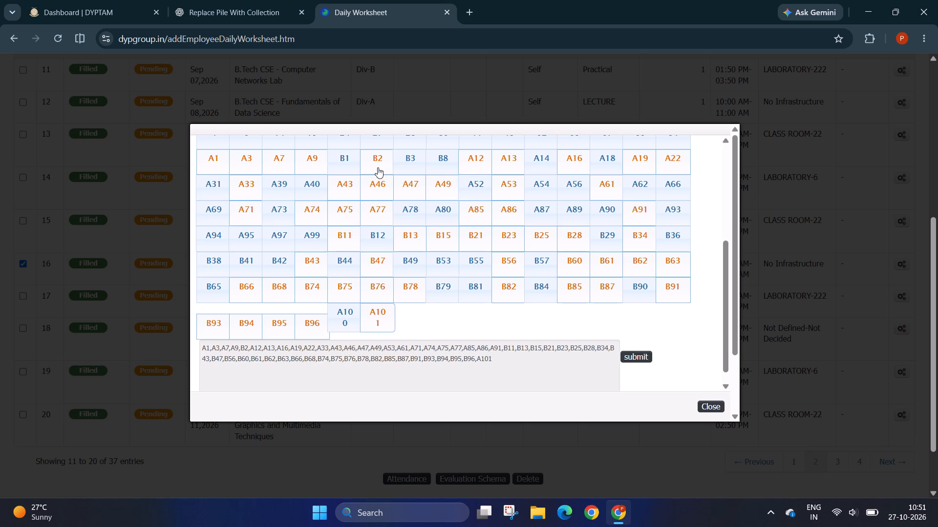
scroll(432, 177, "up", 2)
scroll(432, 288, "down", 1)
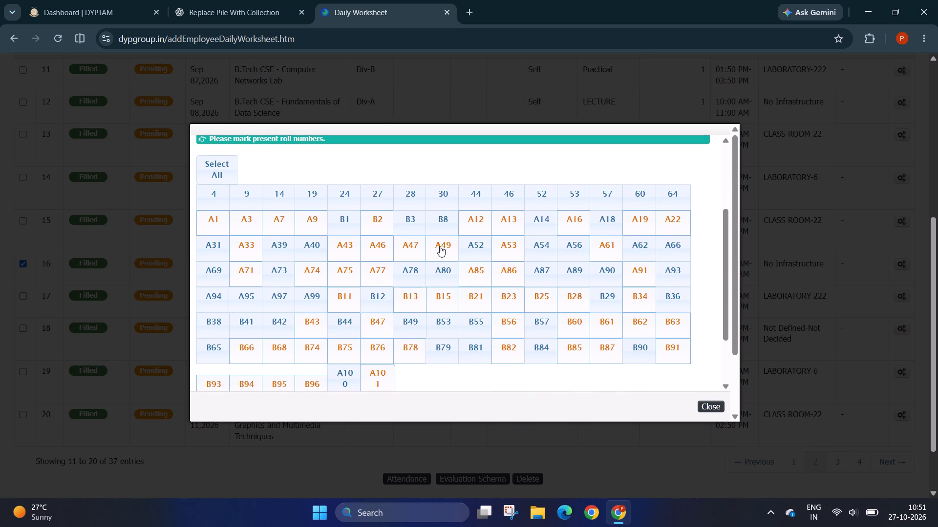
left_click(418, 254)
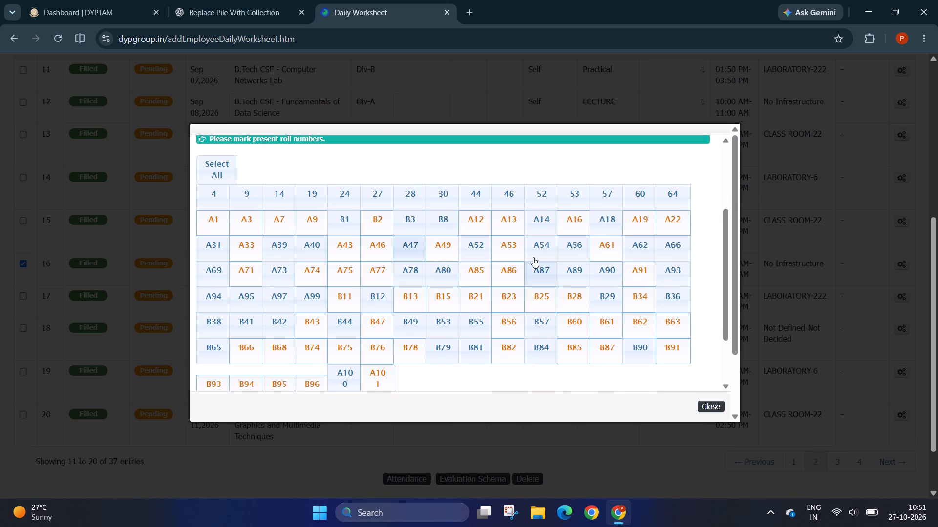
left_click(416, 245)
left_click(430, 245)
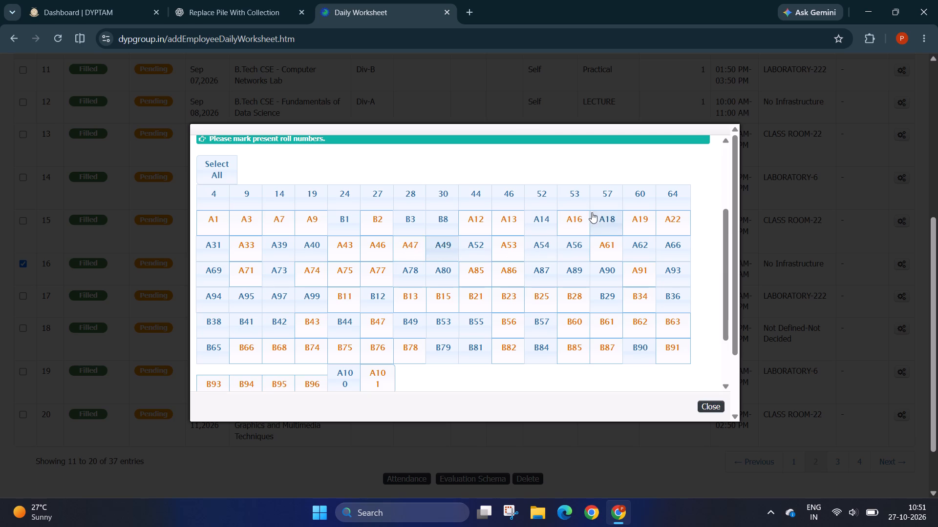
Mark roll numbers A18, B49, B79, B29, B84 and B53 present for the Sep 10 lecture and review the selection.
left_click(603, 224)
left_click(413, 330)
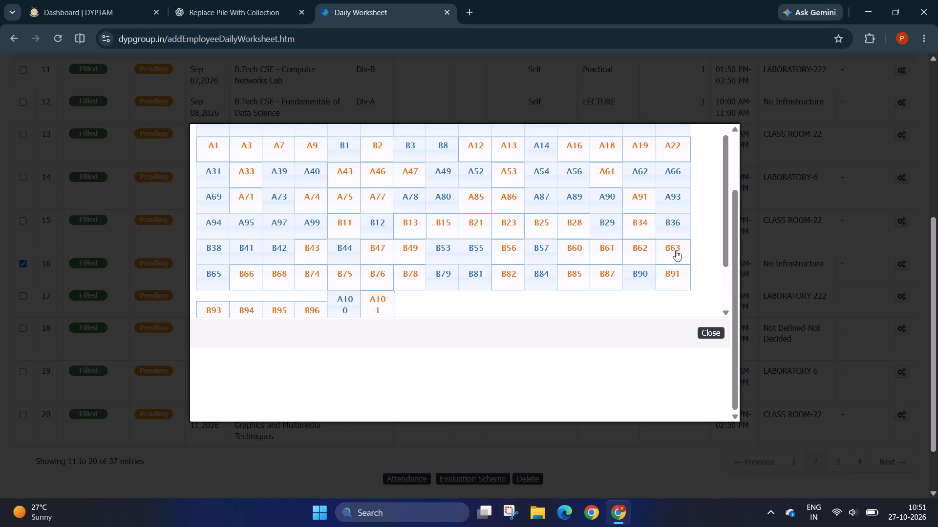
left_click(451, 273)
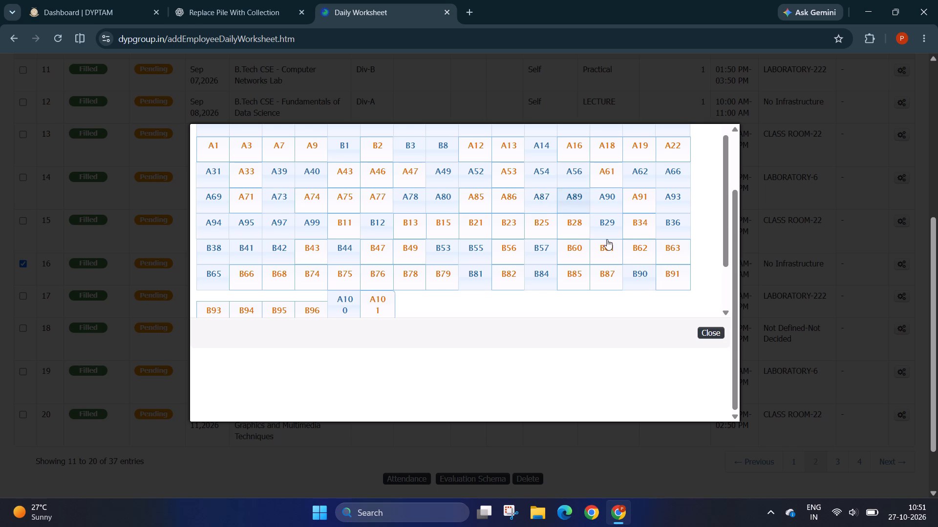
left_click(604, 220)
left_click(608, 226)
left_click(536, 280)
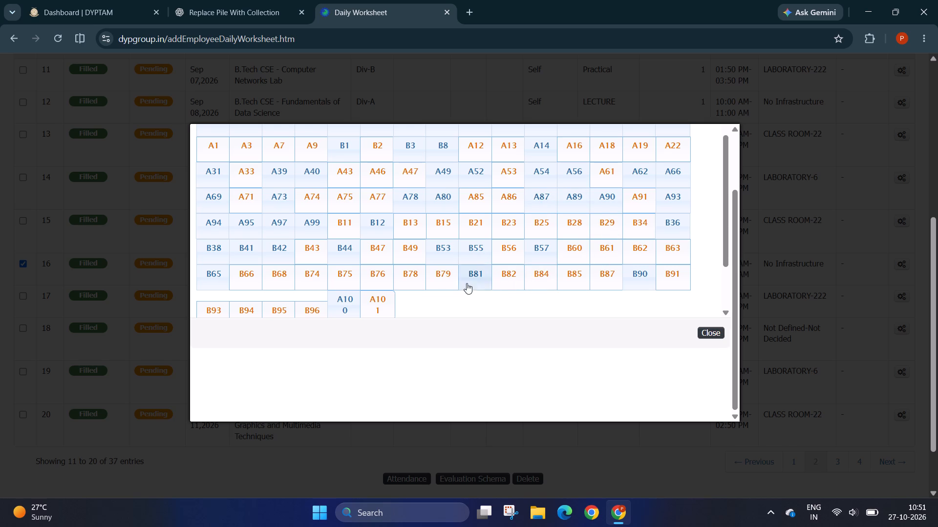
left_click(455, 254)
scroll(532, 302, "down", 2)
scroll(532, 302, "up", 2)
scroll(630, 310, "down", 2)
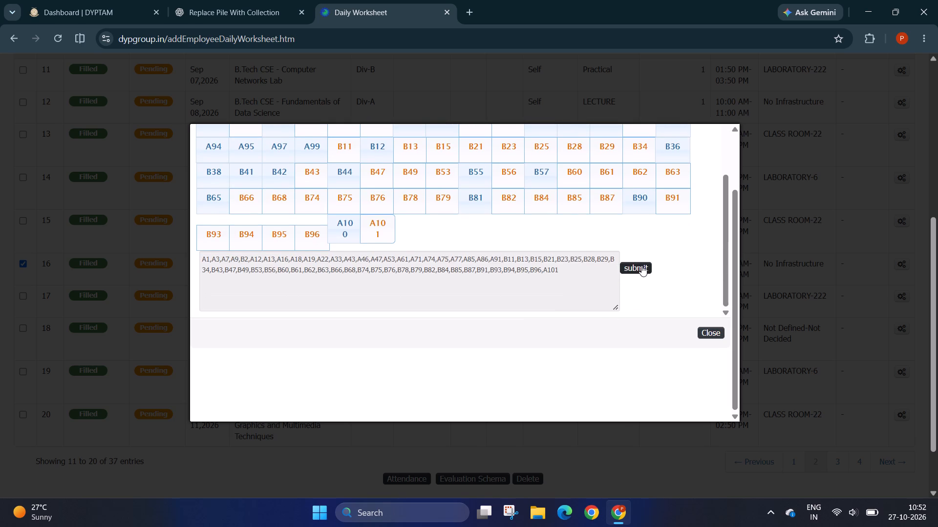
scroll(501, 212, "up", 1)
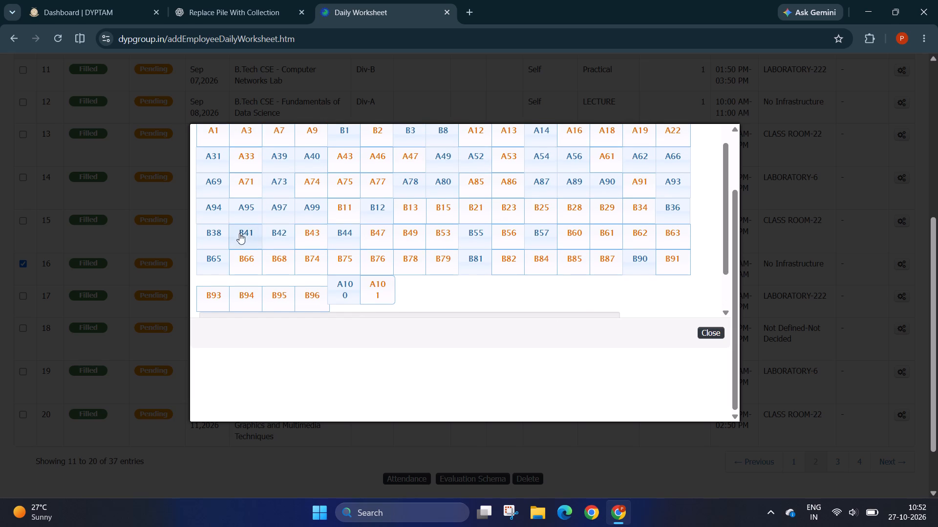
Mark roll number B38 present, submit the Sep 10 lecture's attendance and close the attendance window.
left_click(223, 233)
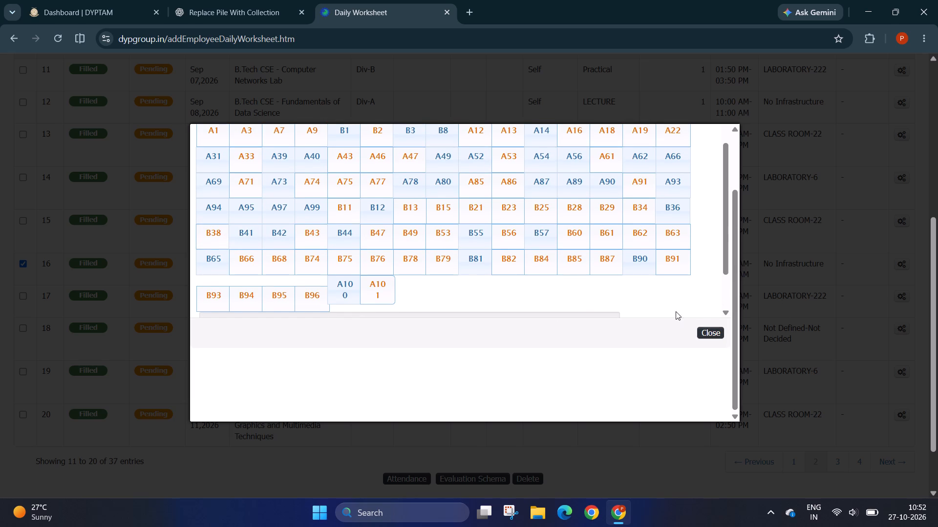
scroll(660, 297, "down", 2)
left_click(640, 264)
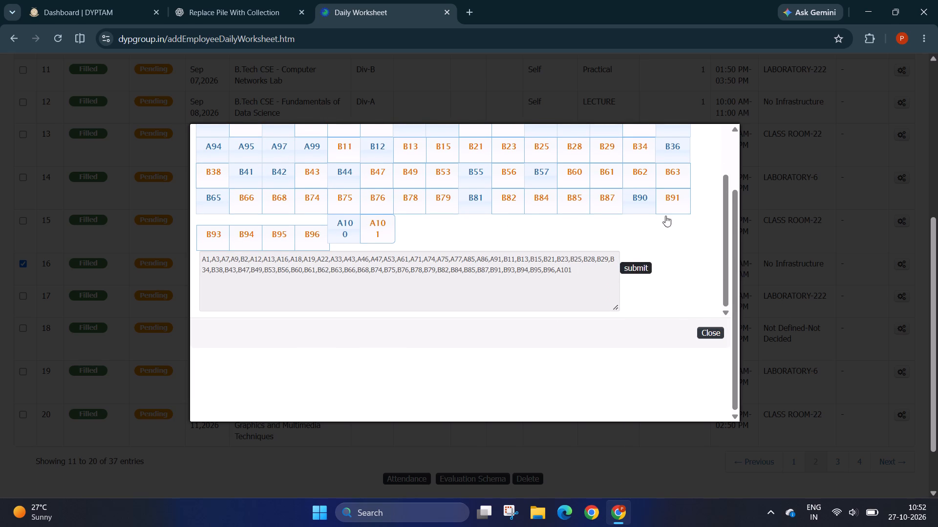
left_click(635, 263)
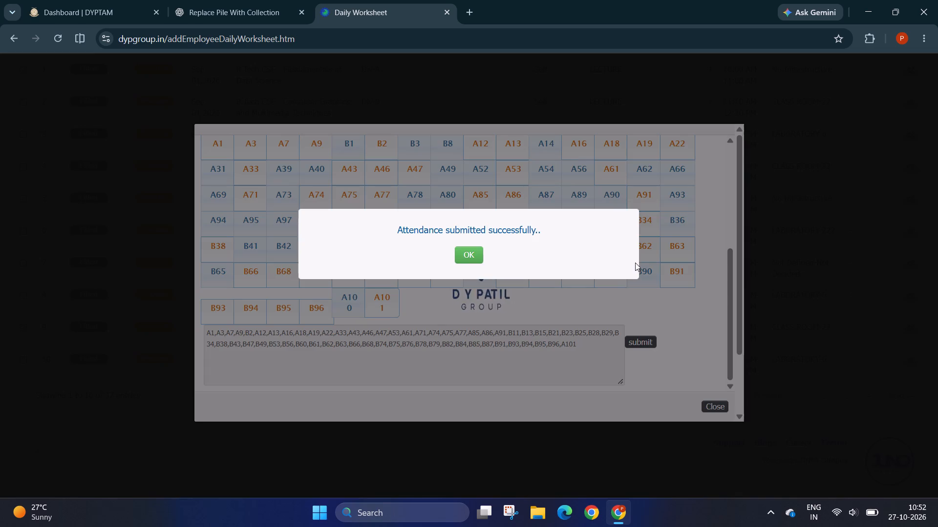
left_click(468, 258)
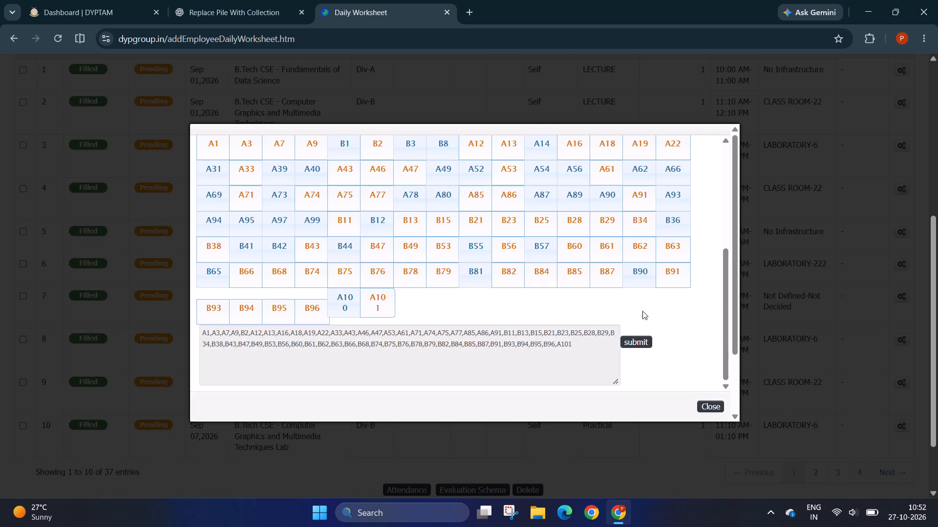
left_click(628, 336)
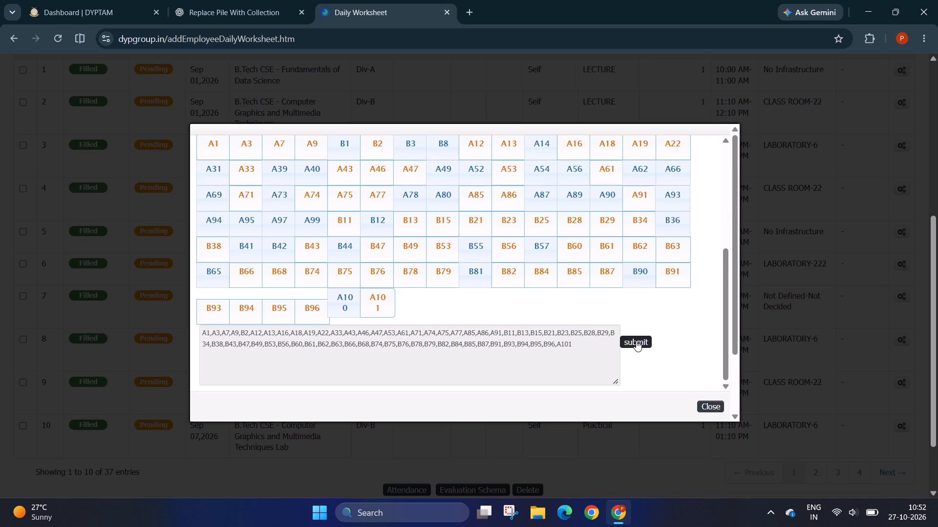
left_click_drag(636, 339, 633, 344)
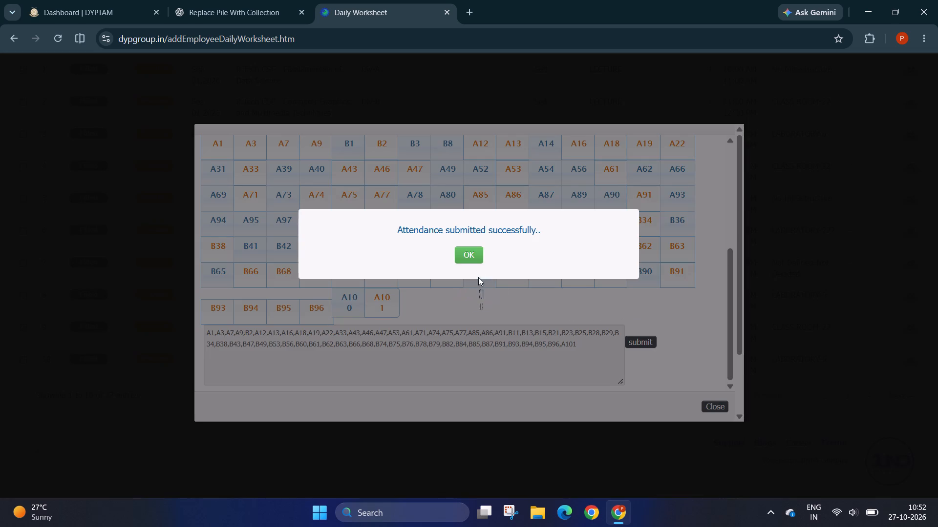
left_click(474, 255)
left_click(709, 405)
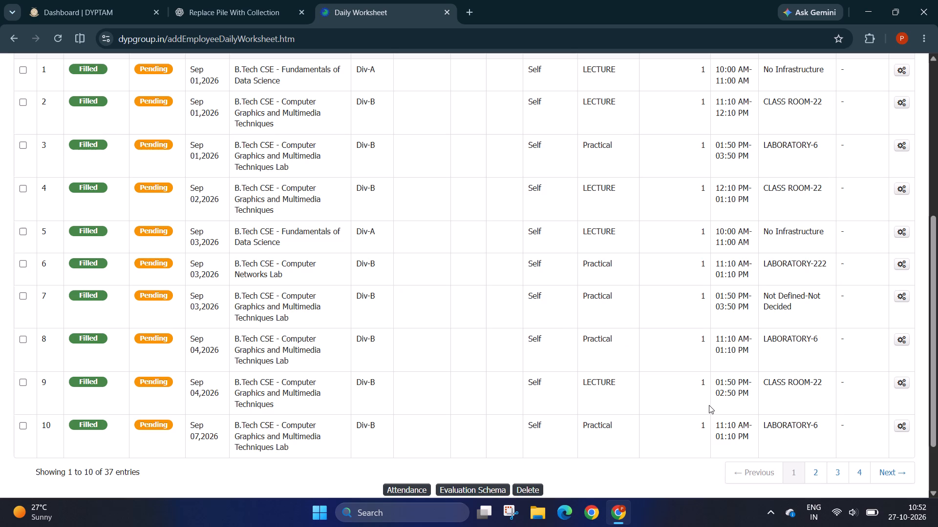
Switch the daily worksheet to the current month, Oct 1 to Oct 31, 2026.
scroll(665, 349, "up", 12)
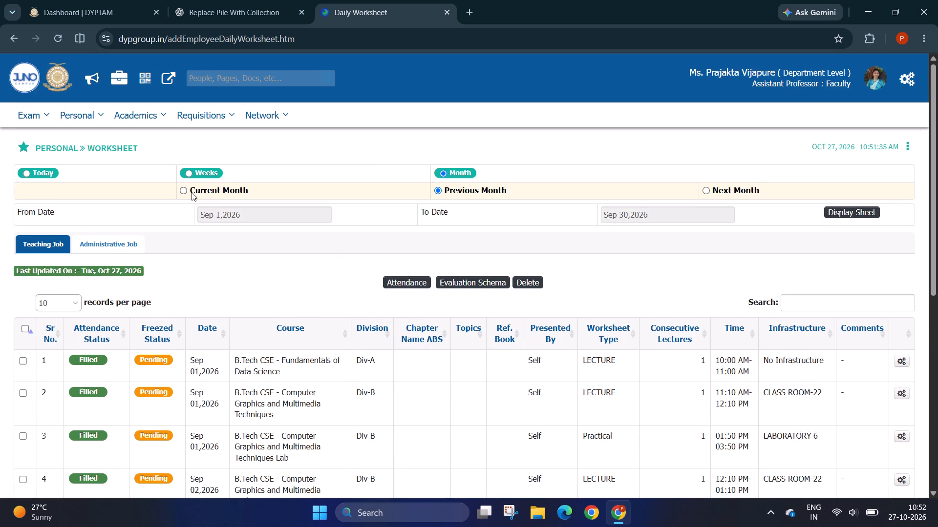
left_click(191, 191)
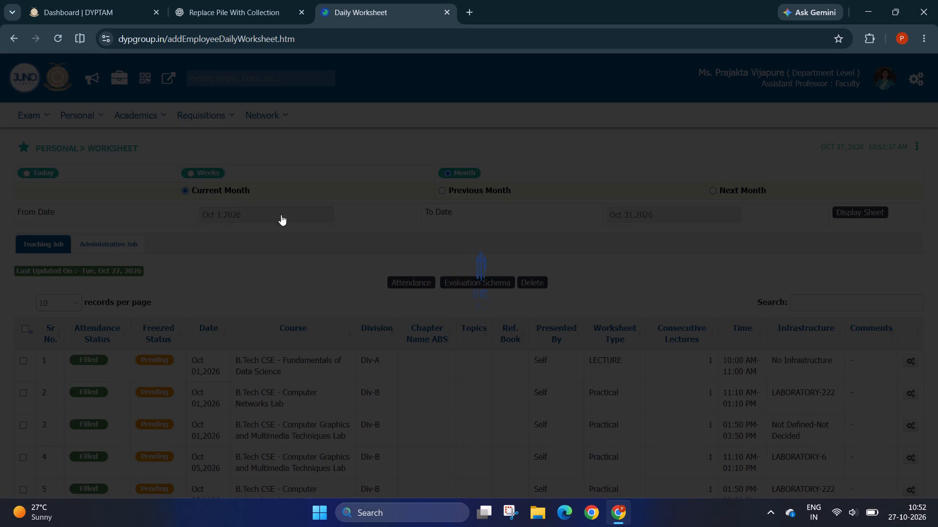
Open the roll-number attendance of the Oct 1, 2026 Fundamentals of Data Science lecture for Div-A.
scroll(634, 289, "down", 3)
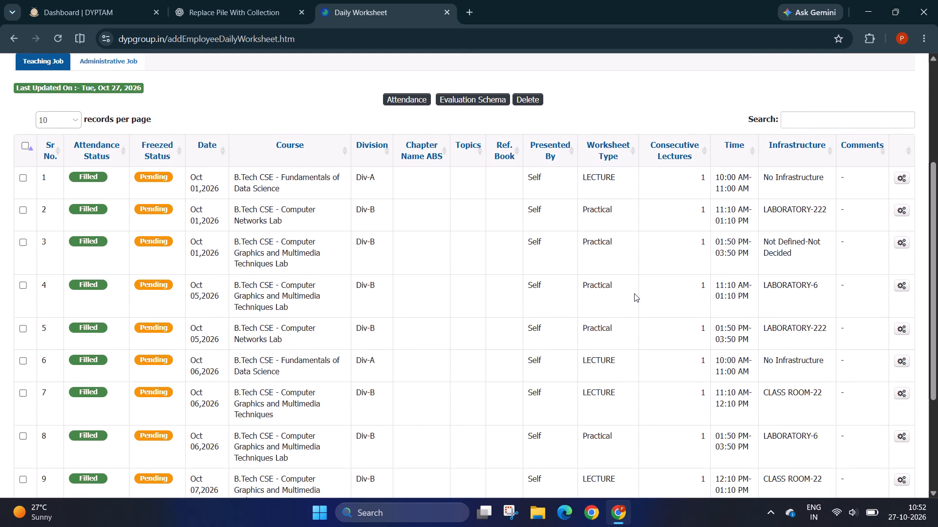
left_click(23, 179)
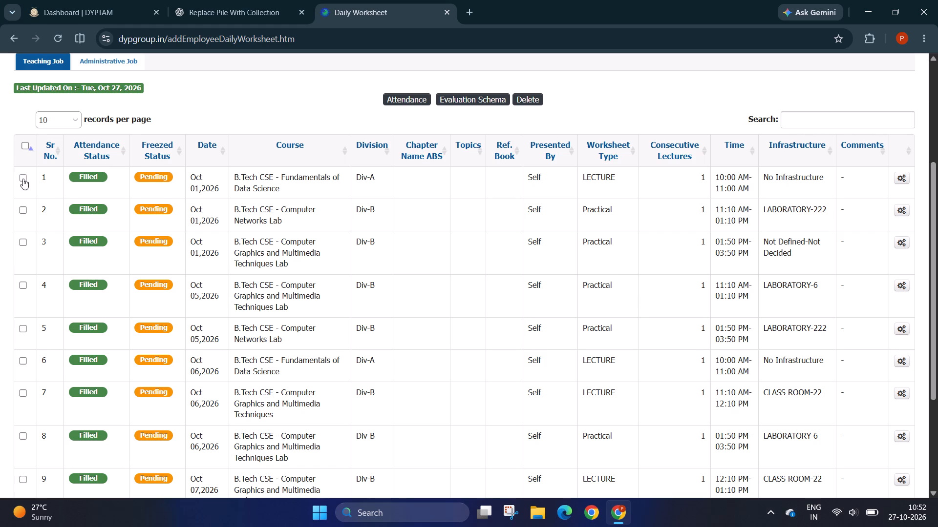
scroll(272, 210, "down", 7)
left_click(405, 415)
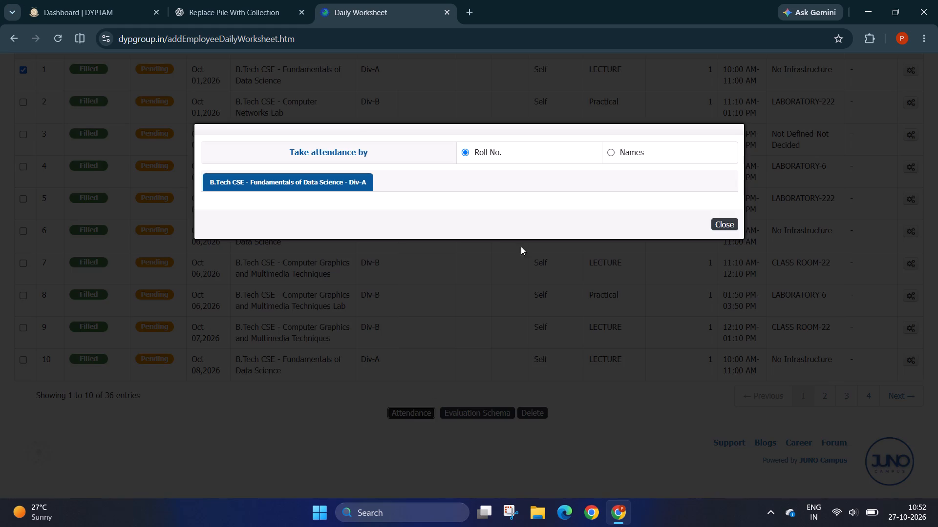
left_click(730, 223)
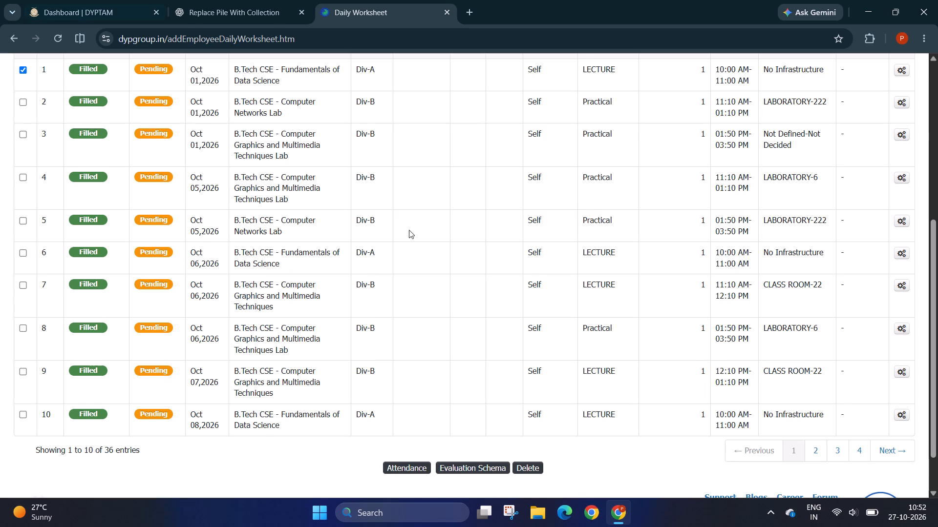
scroll(391, 232, "up", 5)
scroll(391, 232, "down", 5)
scroll(464, 379, "down", 1)
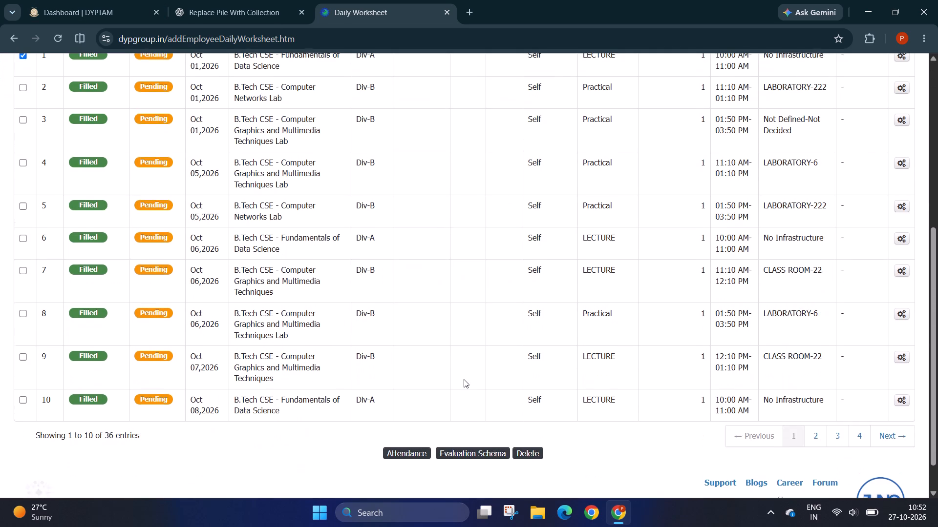
scroll(464, 379, "down", 1)
left_click(395, 418)
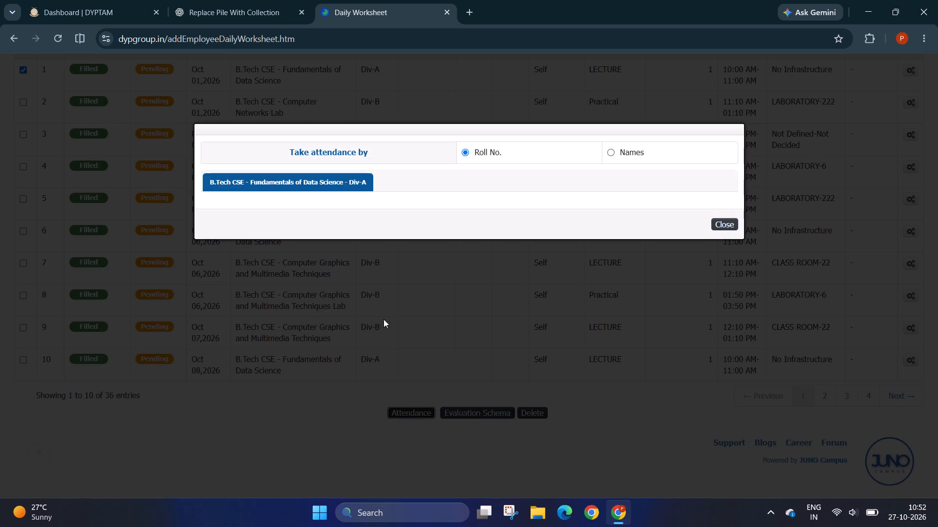
left_click(337, 185)
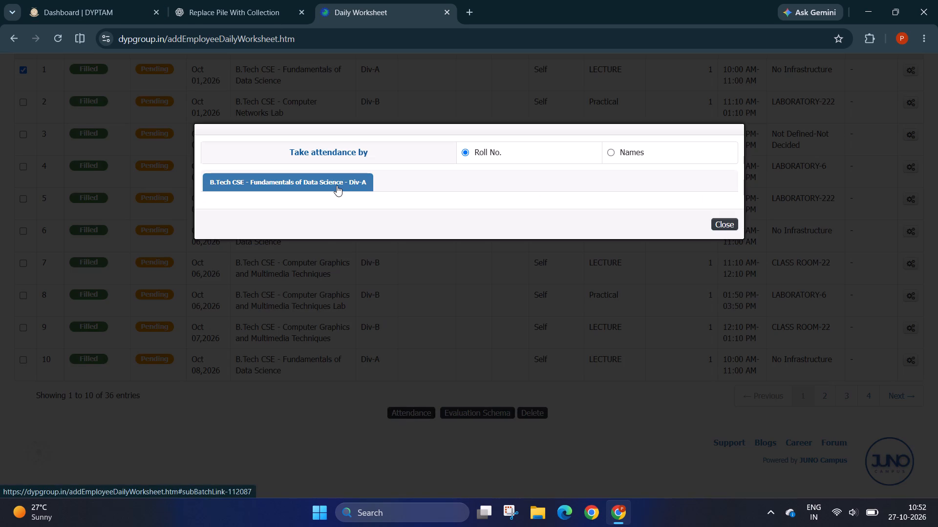
Mark roll numbers A22 and A12 present for the Oct 1 lecture.
scroll(396, 286, "down", 3)
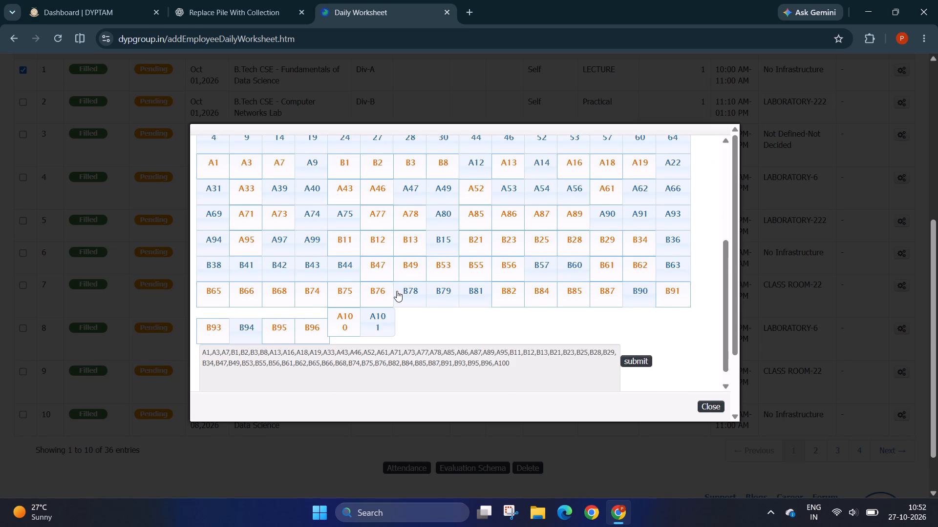
scroll(399, 290, "up", 1)
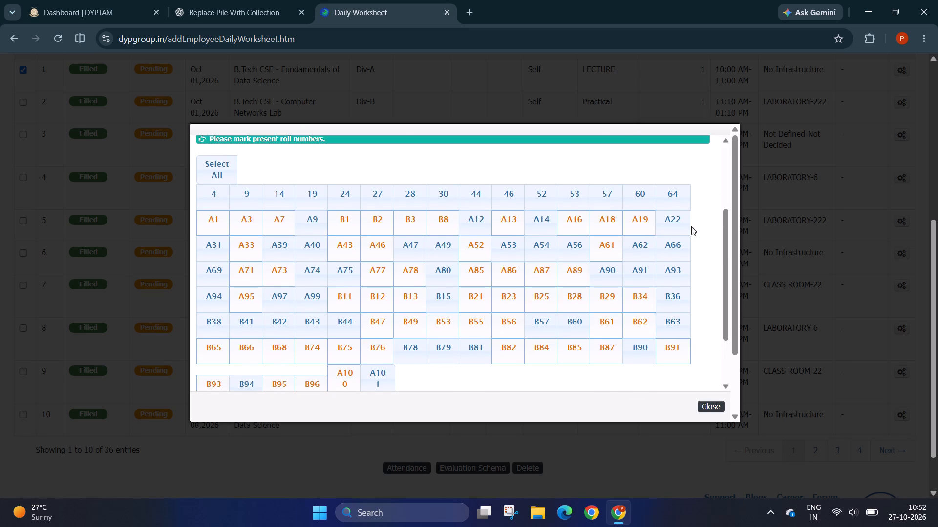
left_click(674, 225)
left_click(464, 229)
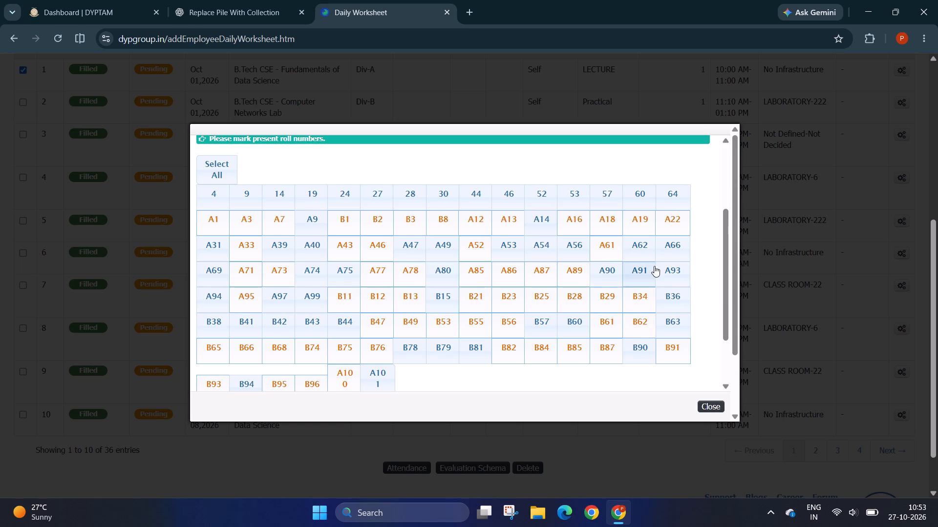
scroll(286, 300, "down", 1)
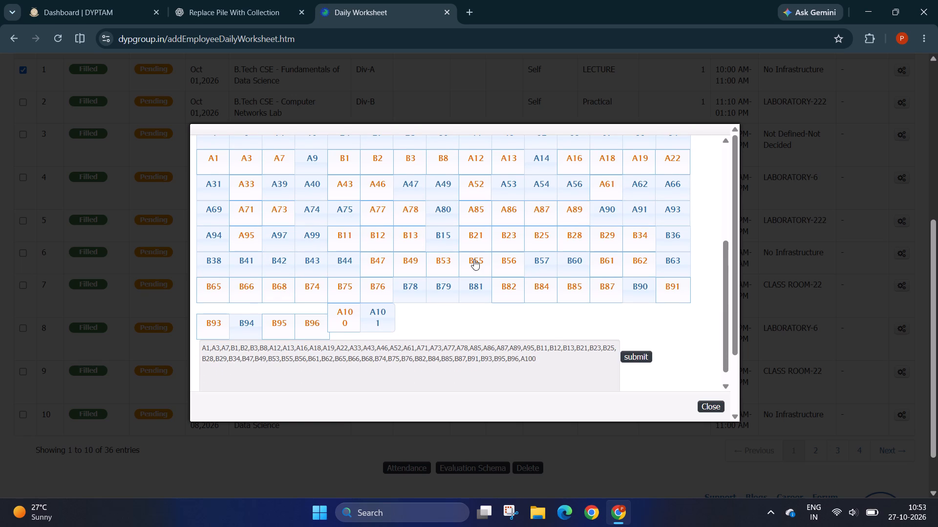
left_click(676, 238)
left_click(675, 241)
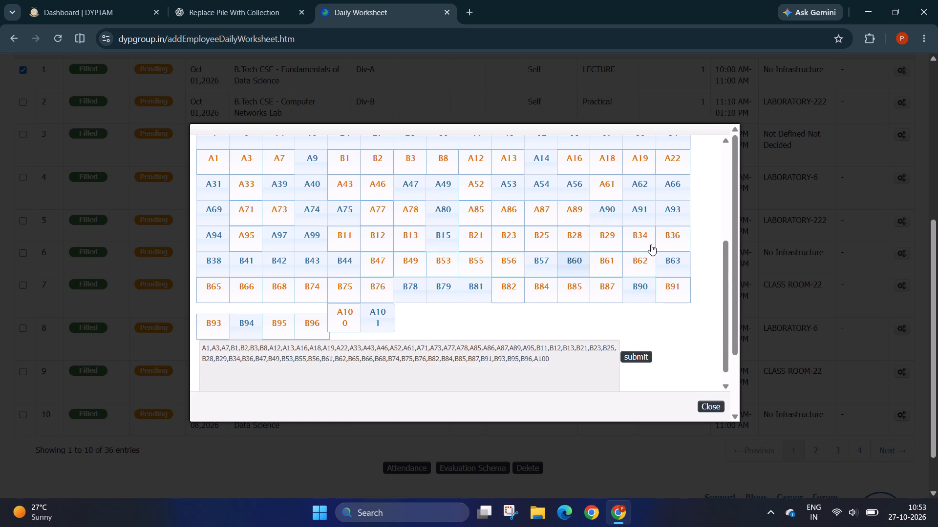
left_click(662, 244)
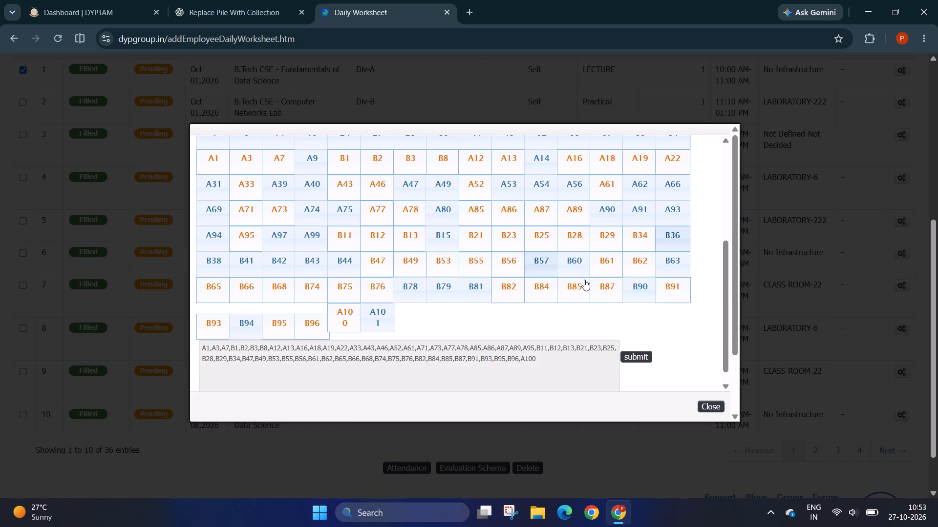
Mark roll numbers B63, B60, B15, A9, B38 and A62 present for the Oct 1 lecture.
left_click(665, 269)
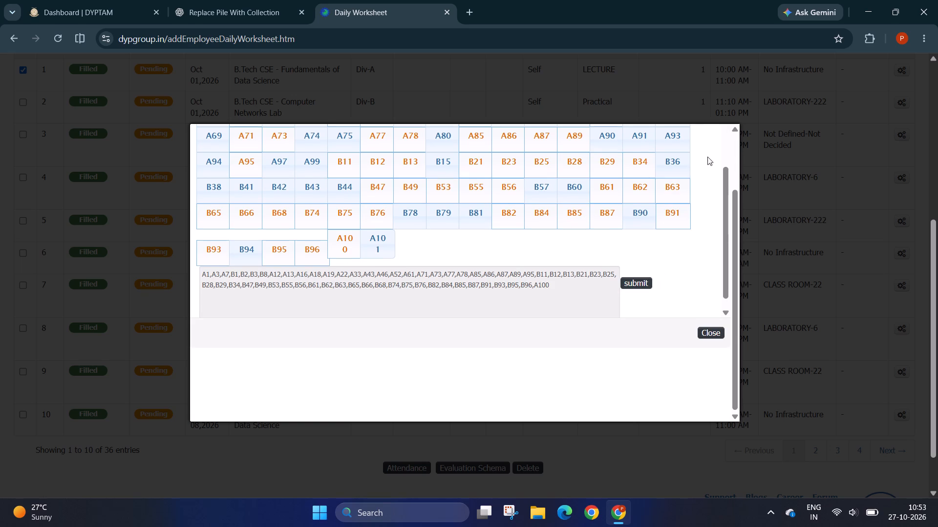
scroll(674, 177, "up", 1)
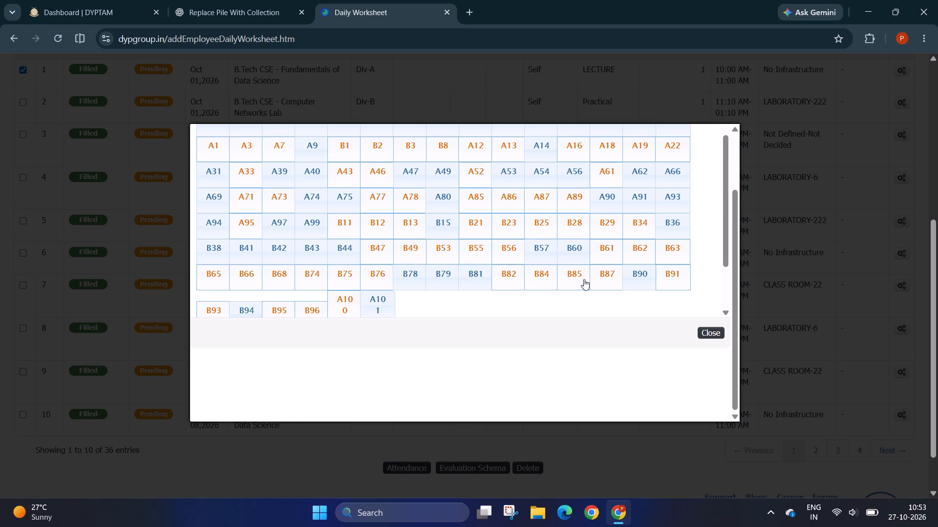
left_click(574, 255)
scroll(570, 255, "up", 1)
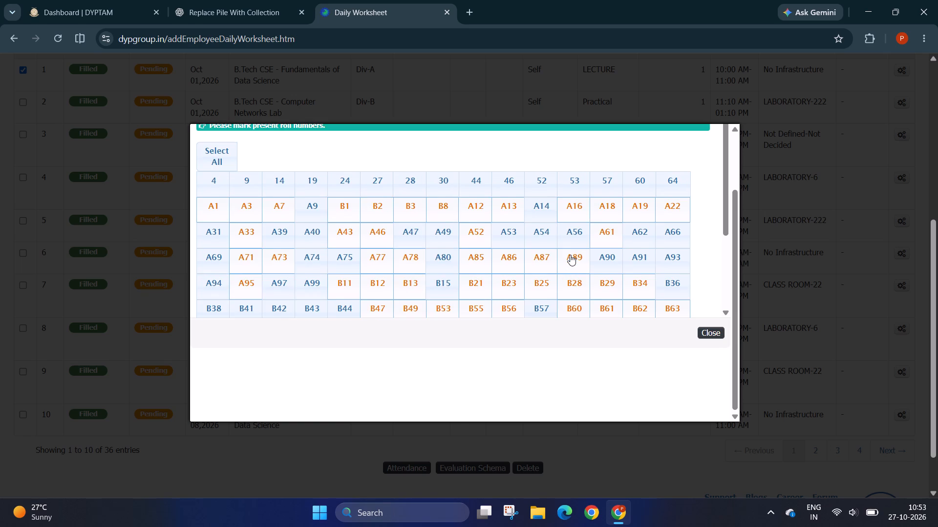
left_click(442, 289)
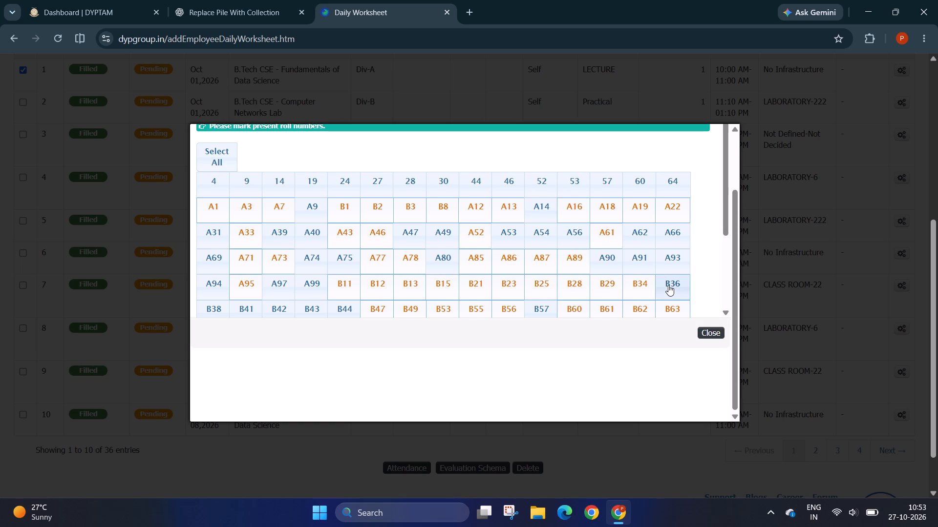
scroll(668, 285, "down", 1)
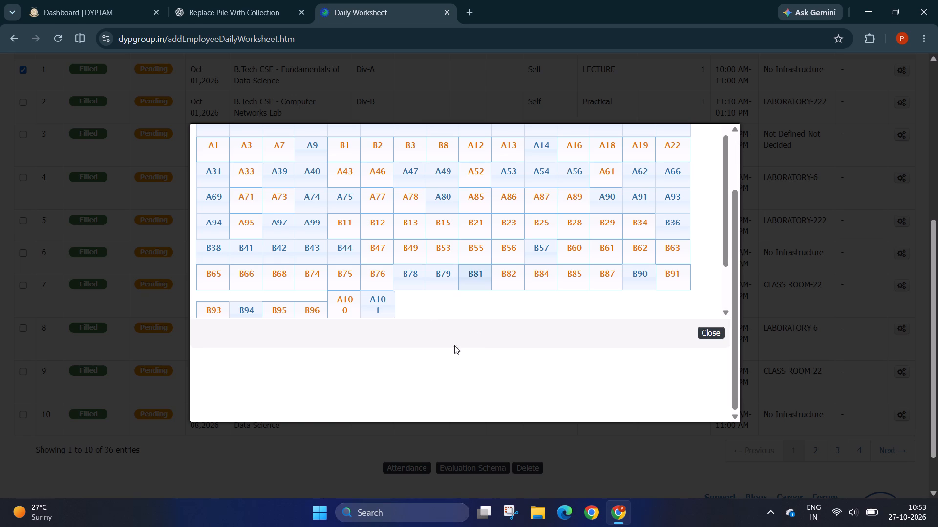
left_click(302, 155)
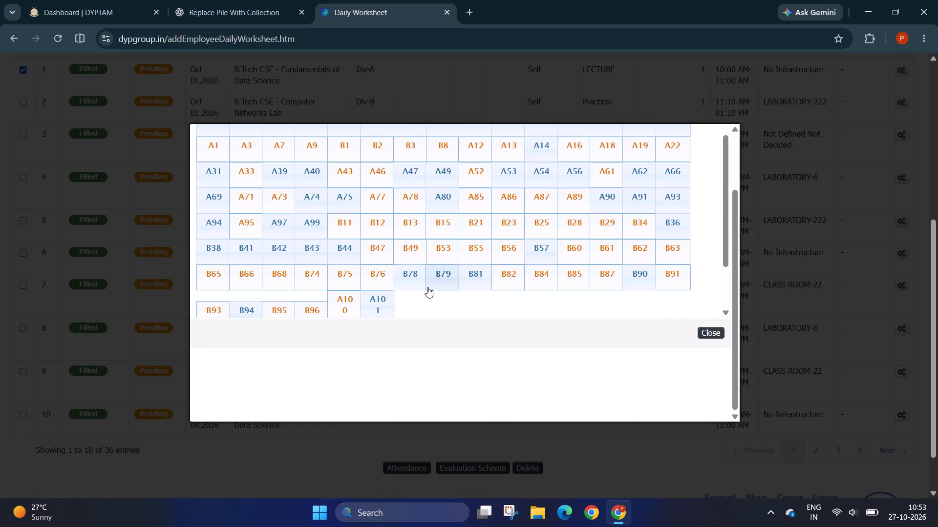
left_click(216, 250)
left_click(211, 244)
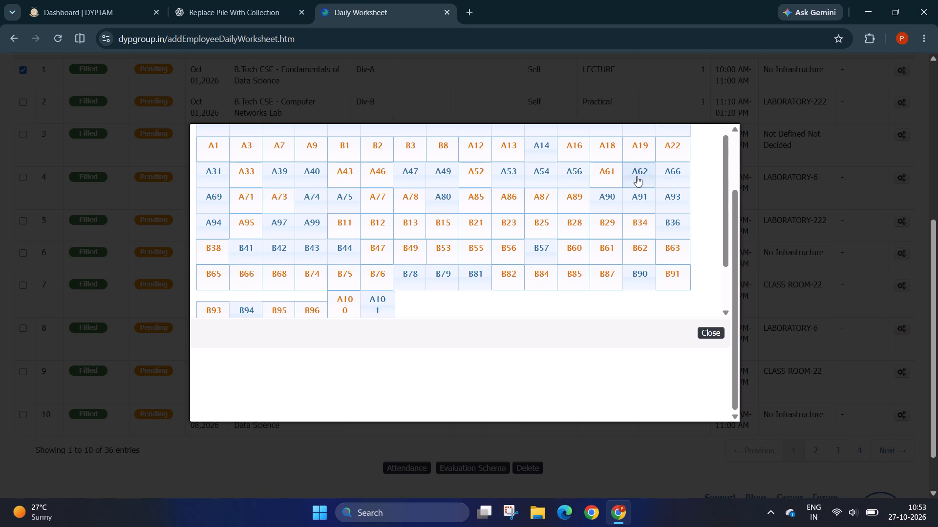
left_click(638, 173)
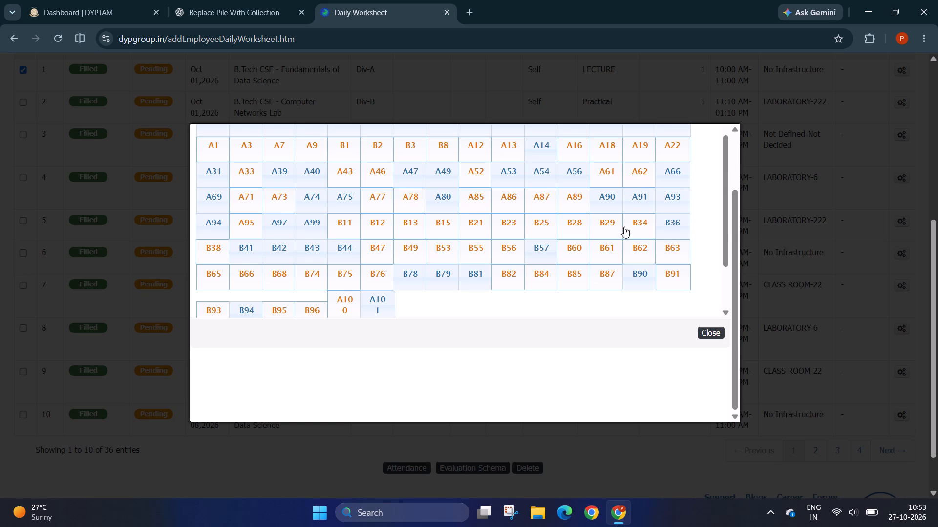
Submit the Oct 1 Fundamentals of Data Science attendance for Div-A and close the attendance form.
scroll(605, 269, "down", 3)
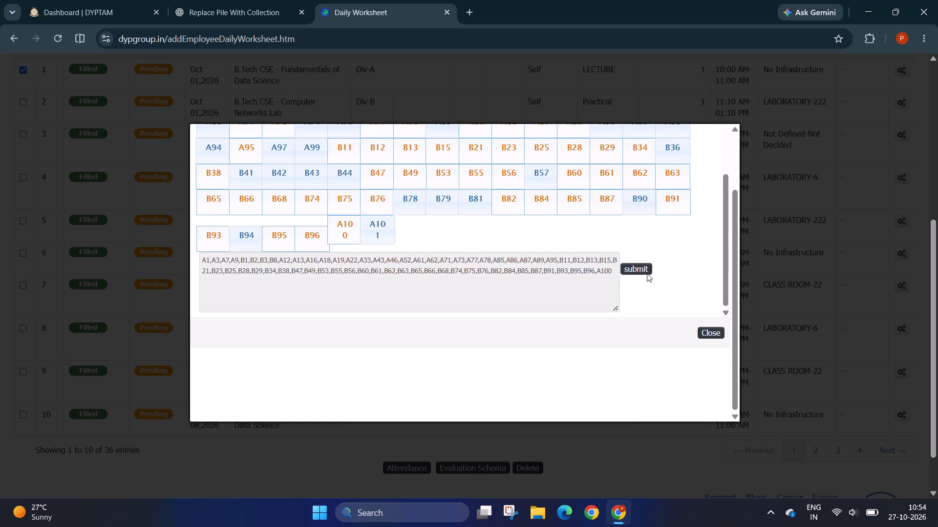
left_click(647, 270)
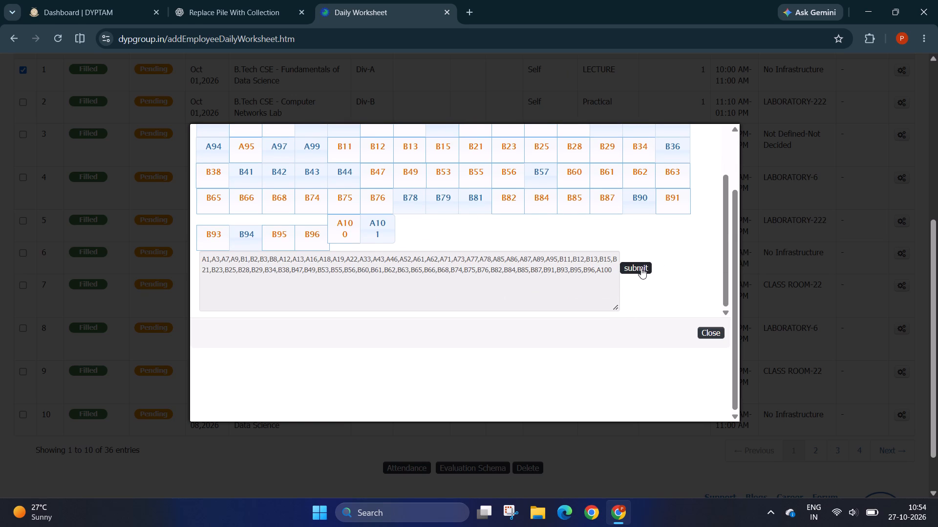
left_click(475, 252)
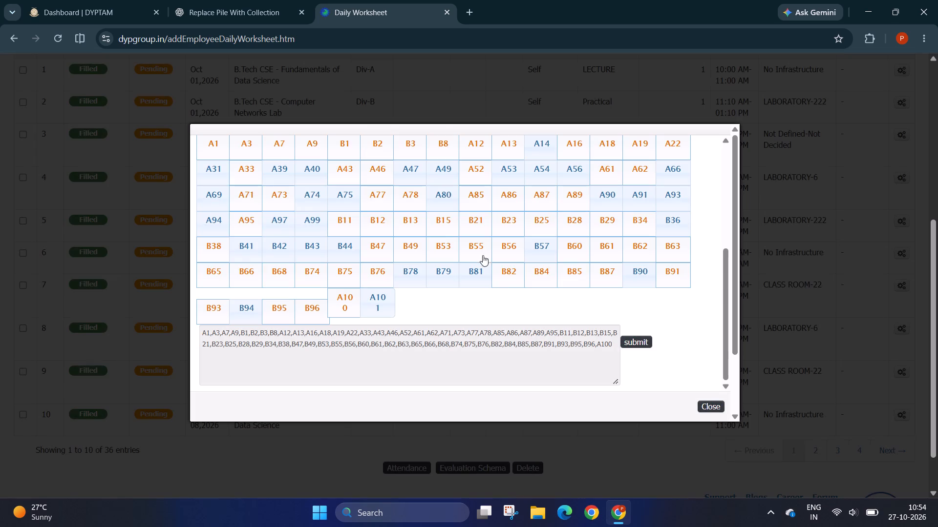
left_click(640, 340)
left_click(638, 338)
left_click(471, 255)
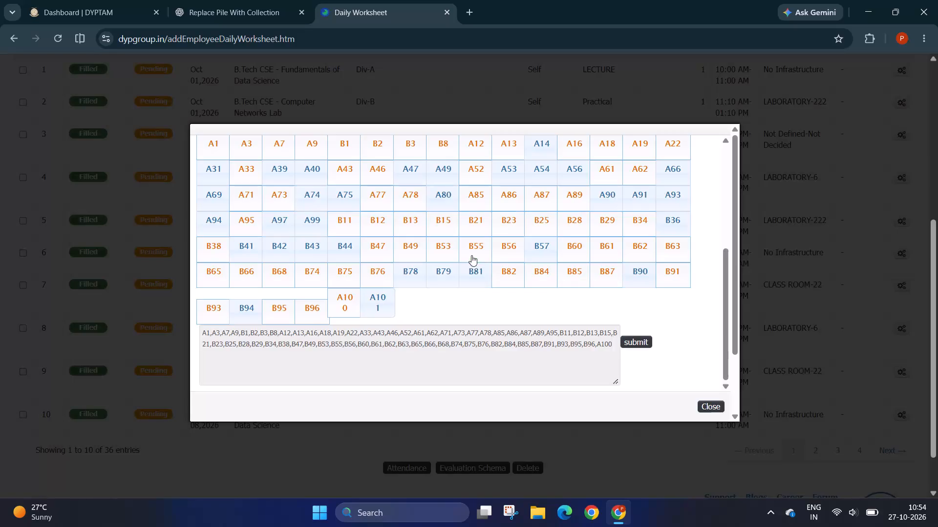
left_click(718, 398)
left_click(714, 407)
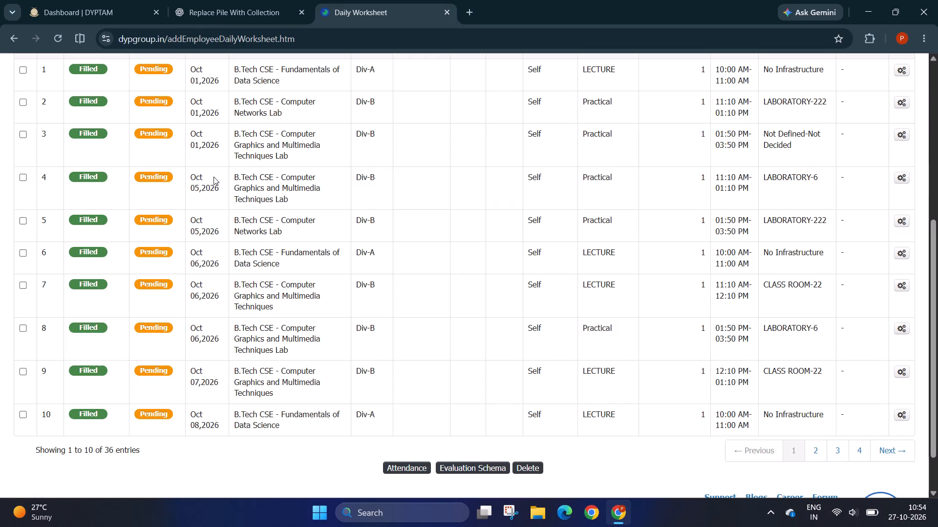
Open the roll-number attendance of the Oct 13, 2026 Fundamentals of Data Science lecture for Div-A.
scroll(246, 238, "down", 2)
left_click(899, 395)
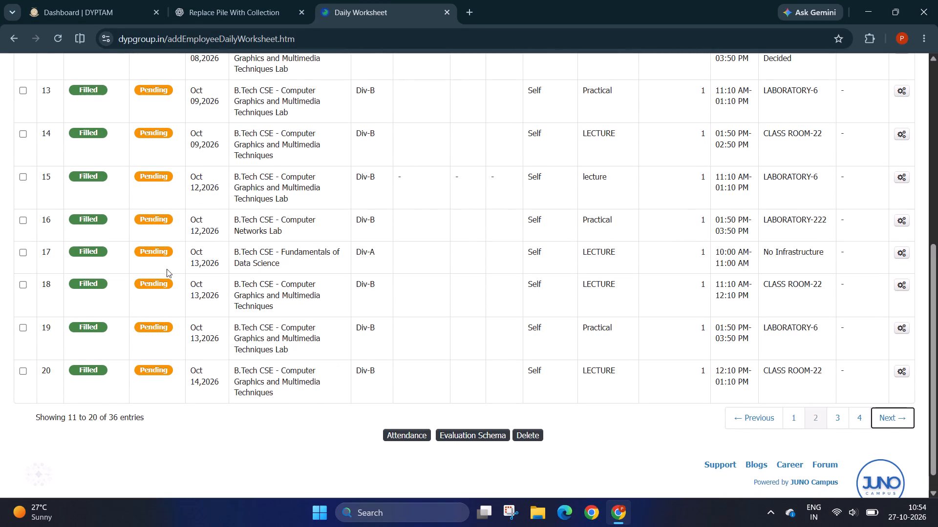
left_click(22, 250)
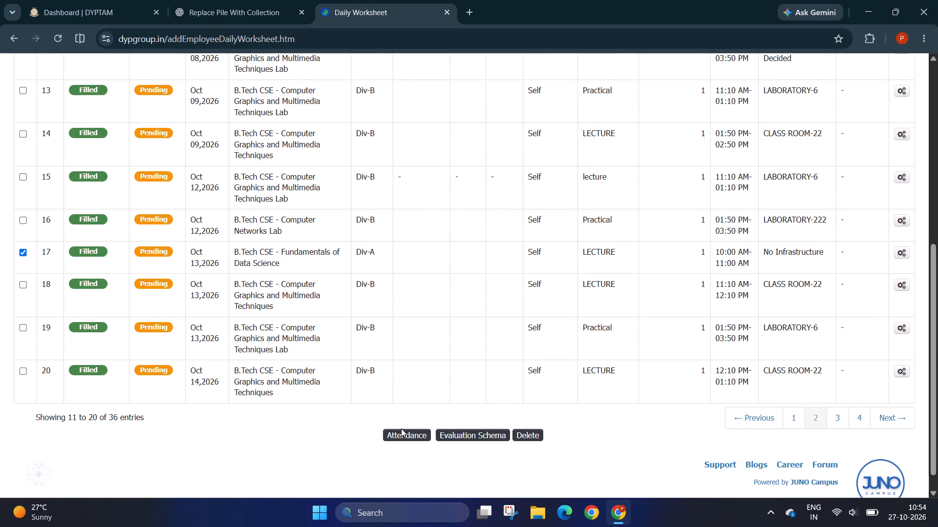
left_click(405, 439)
left_click(343, 176)
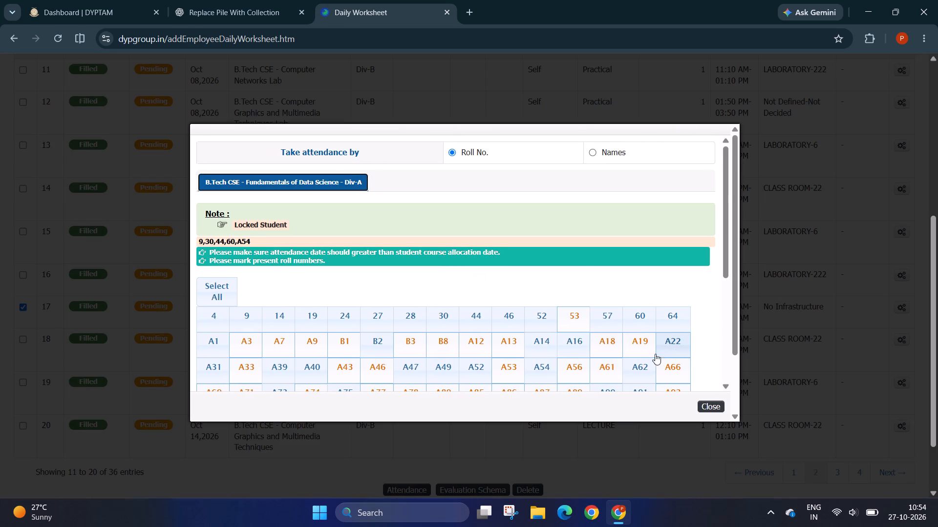
Mark roll numbers A22 and B82 present for the Oct 13 lecture.
left_click(674, 348)
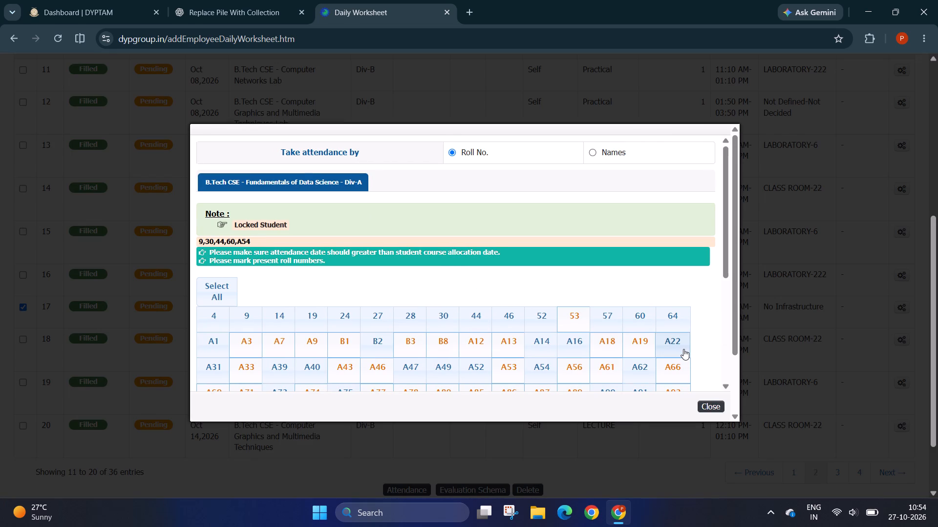
left_click(683, 349)
scroll(683, 349, "down", 2)
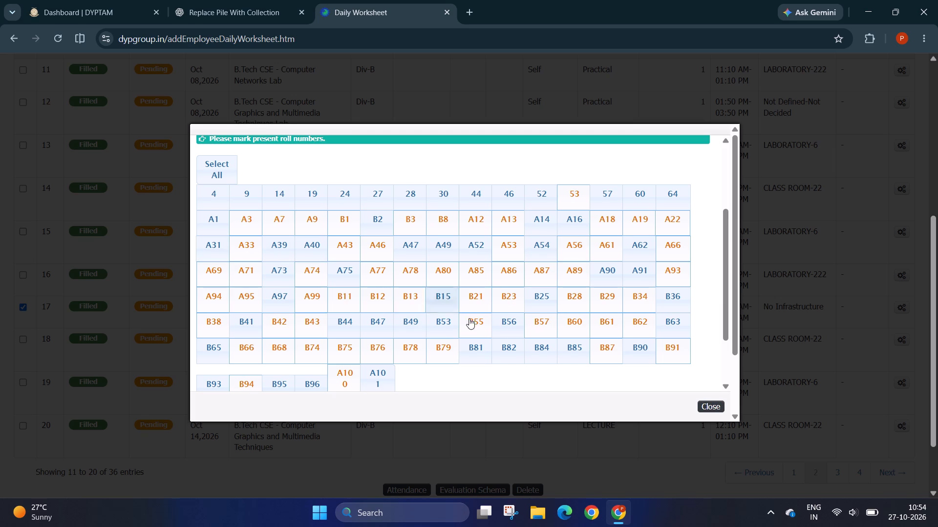
left_click(519, 345)
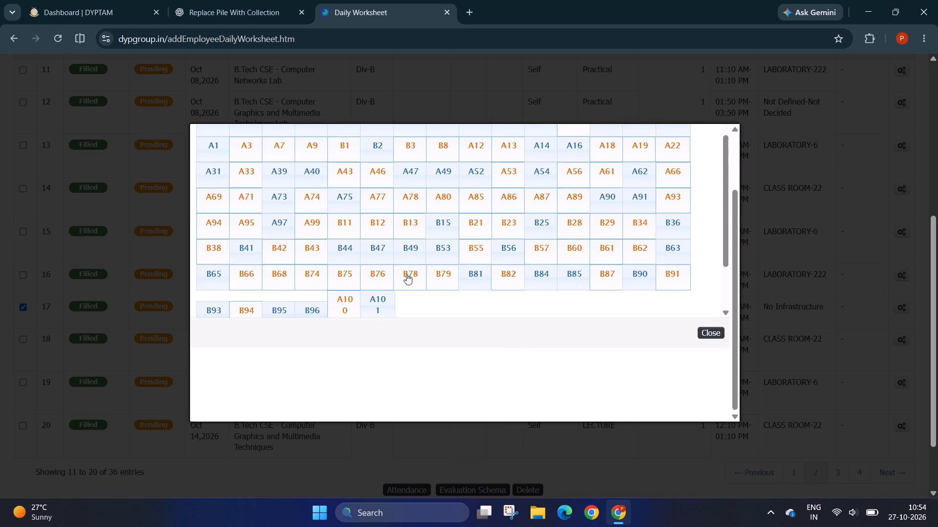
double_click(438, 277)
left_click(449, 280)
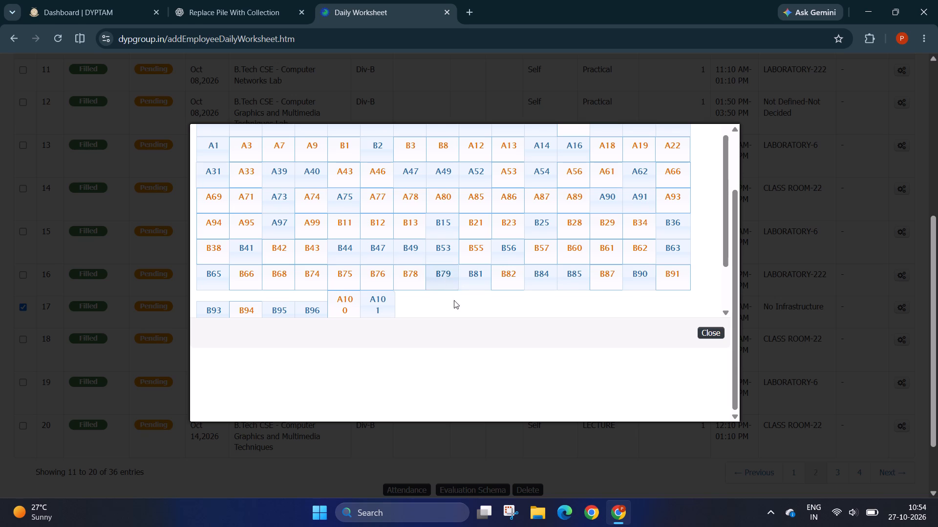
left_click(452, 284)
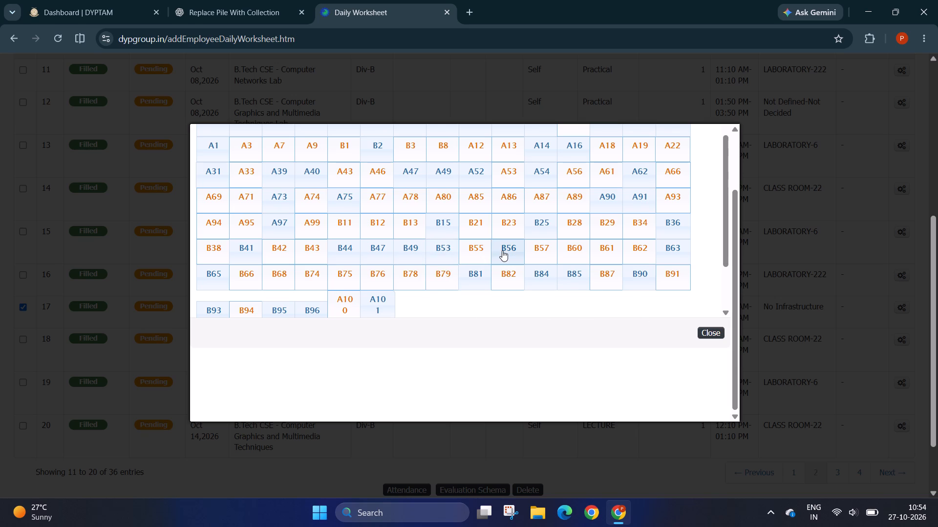
Mark roll numbers B84, B85, B53 and A1 present for the Oct 13 lecture.
left_click(547, 276)
left_click(571, 276)
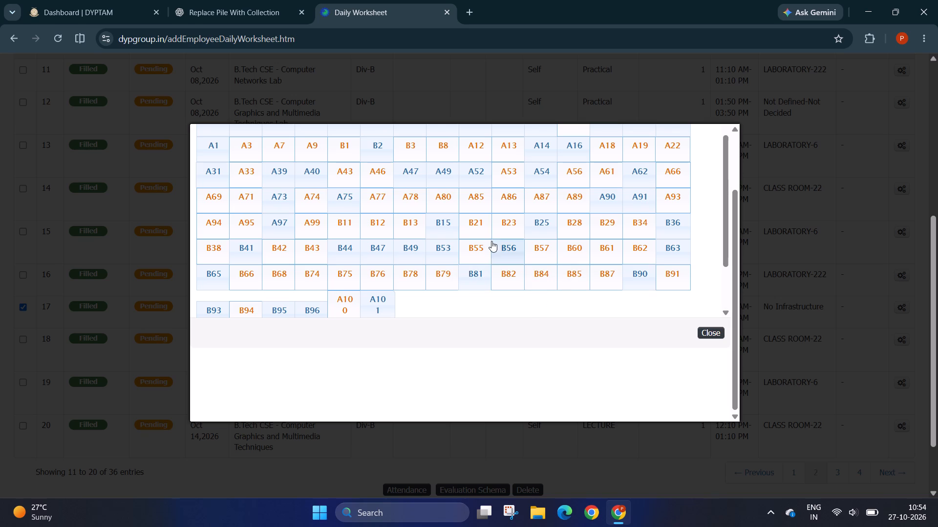
left_click(431, 249)
left_click(432, 257)
scroll(255, 210, "up", 1)
left_click(208, 218)
left_click(211, 218)
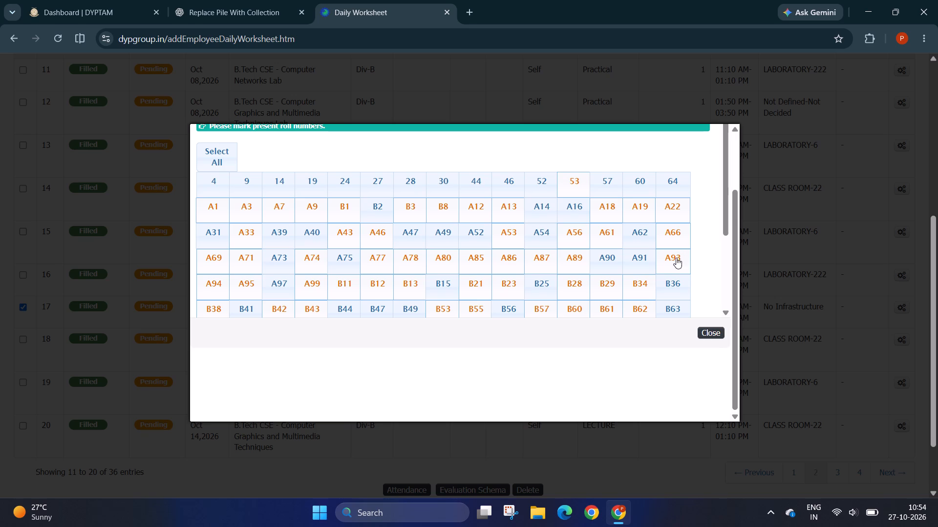
Mark roll numbers B63, B15, B49, B47, B65, A52 and B36 present for the Oct 13 lecture.
scroll(593, 296, "down", 1)
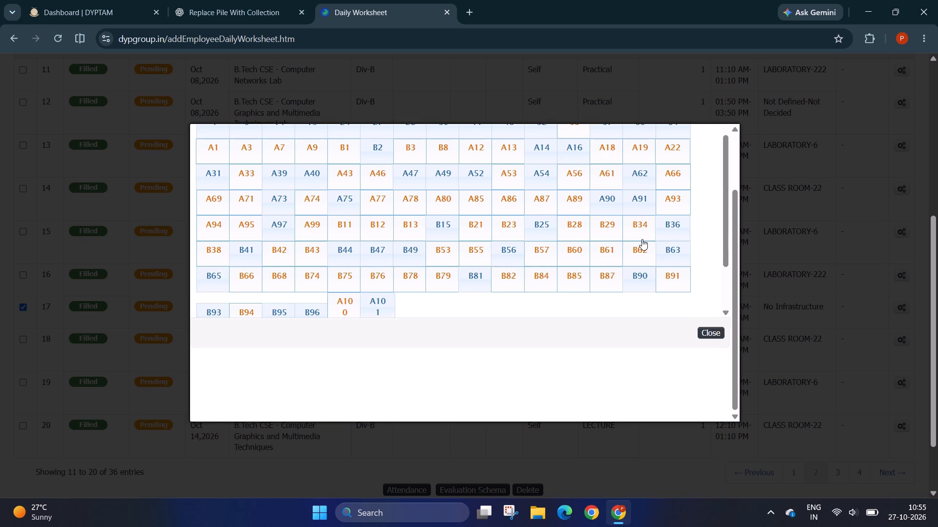
left_click(670, 259)
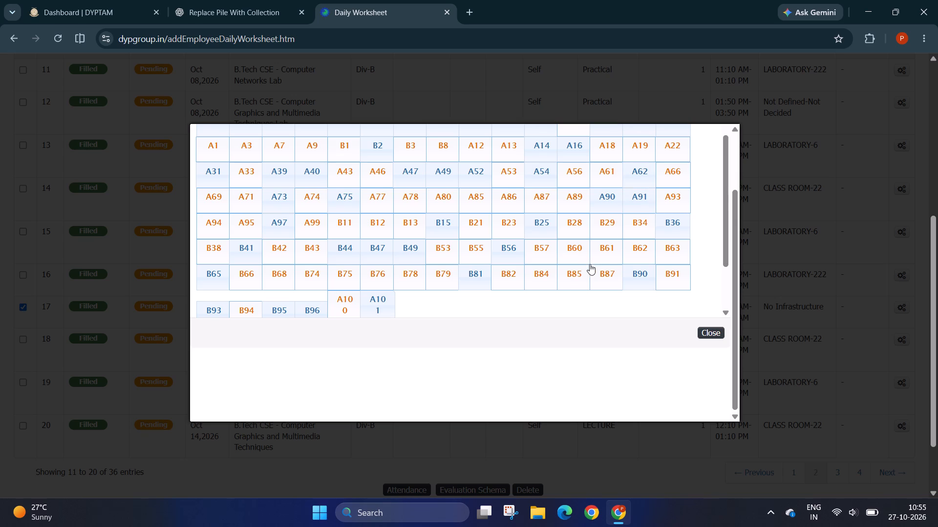
left_click(448, 221)
left_click(401, 252)
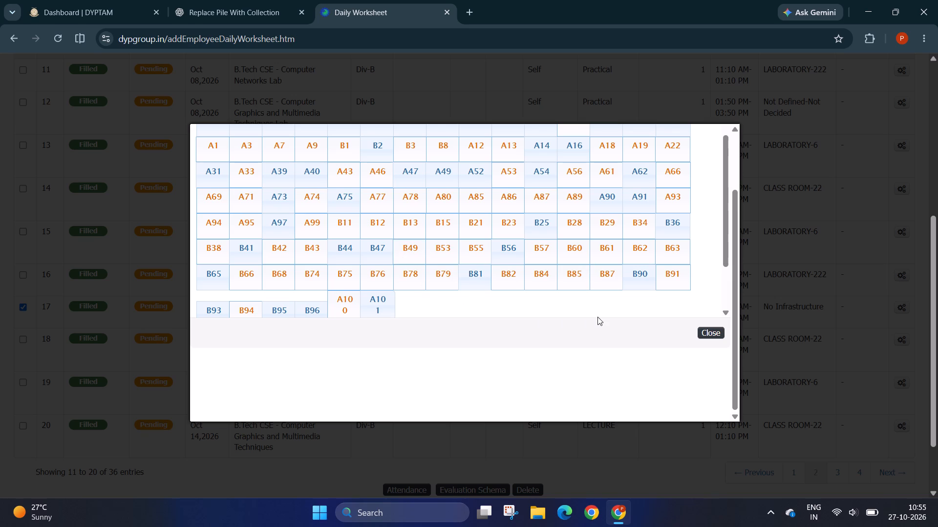
left_click(366, 247)
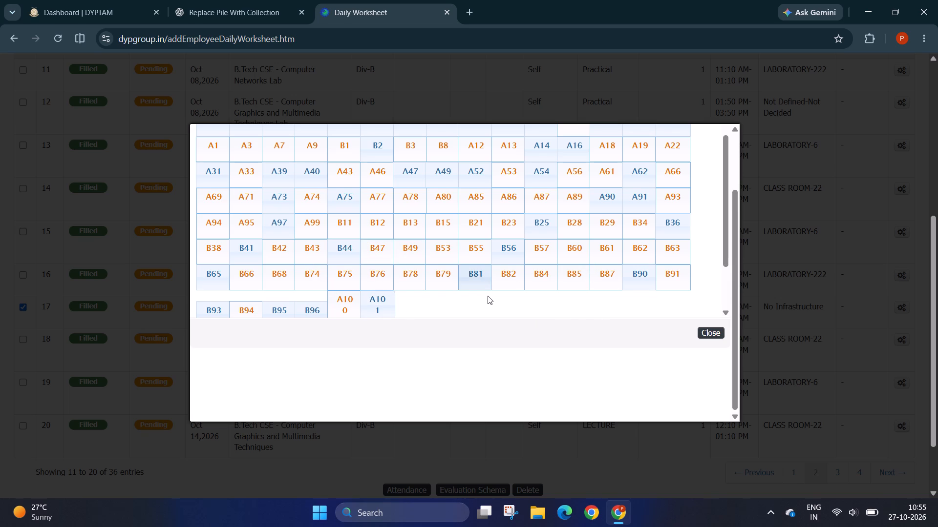
left_click(205, 274)
left_click(224, 275)
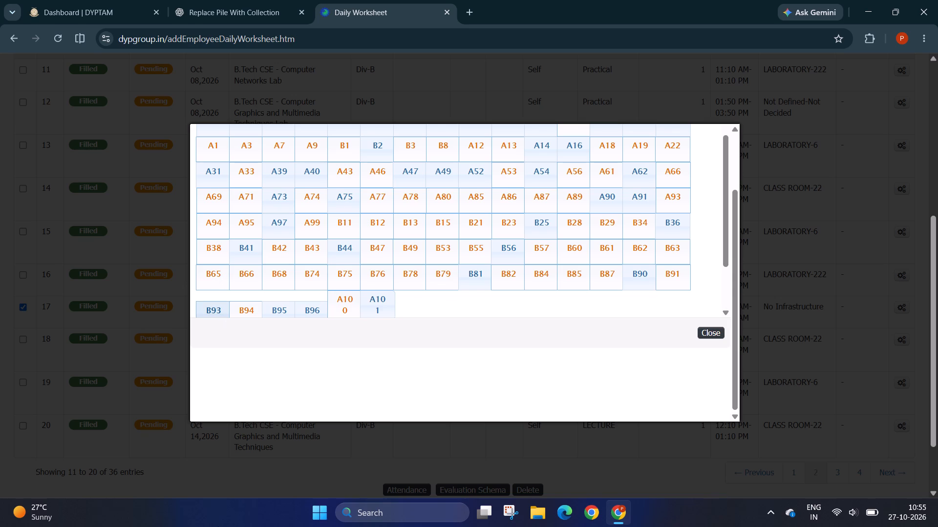
left_click(487, 169)
left_click(661, 219)
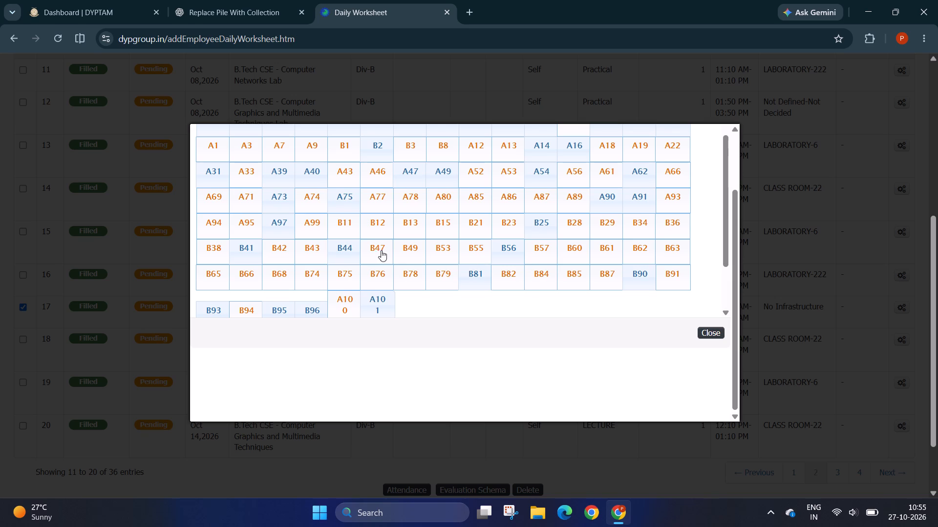
Submit the Oct 13 Fundamentals of Data Science attendance for Div-A.
scroll(642, 287, "down", 3)
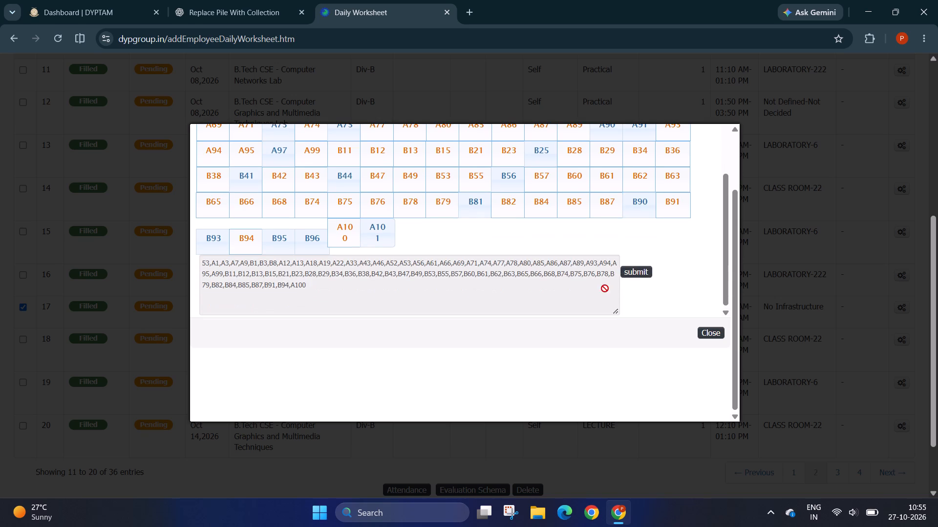
left_click(638, 269)
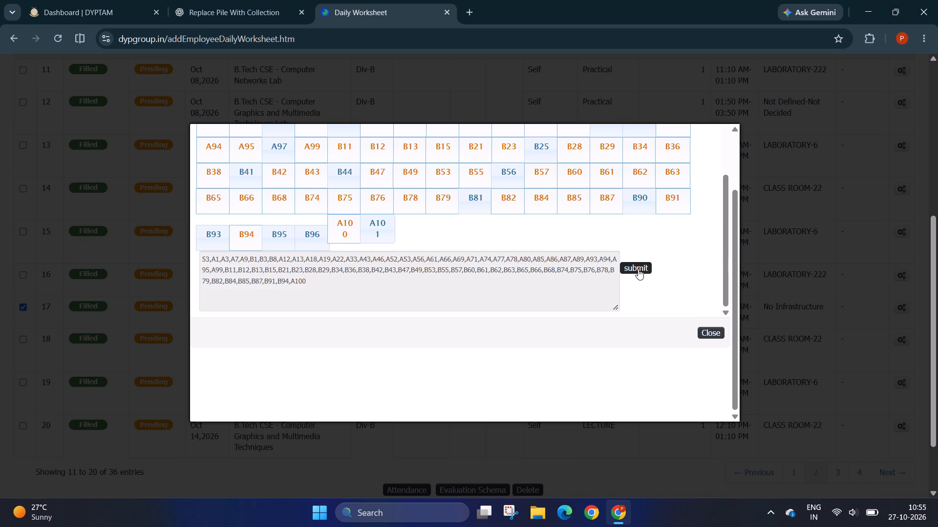
left_click(645, 263)
left_click(634, 263)
left_click(471, 256)
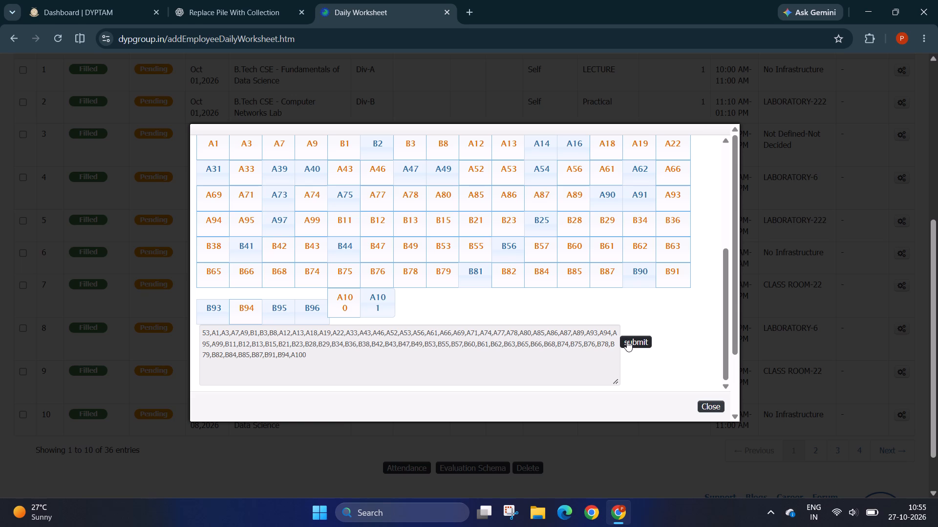
Submit the Oct 13 Fundamentals of Data Science attendance for Div-A again and close its attendance sheet.
left_click(627, 341)
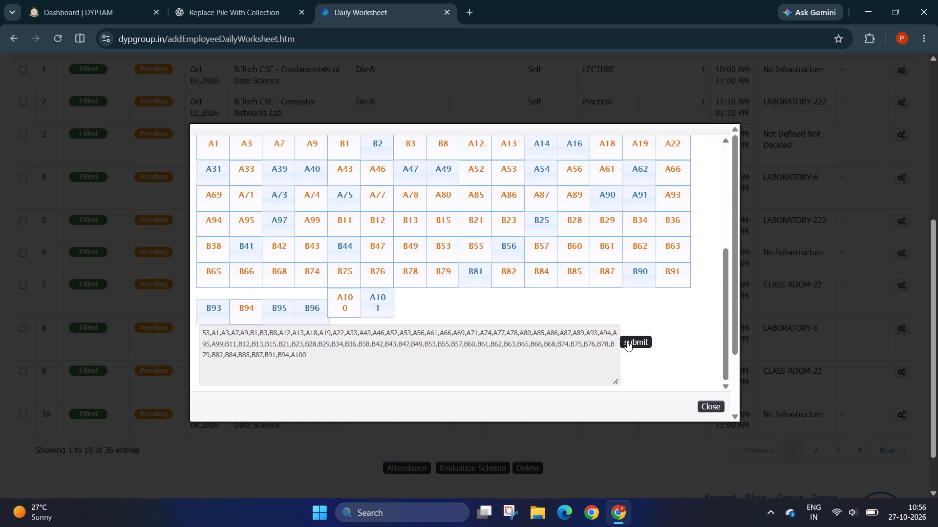
left_click(627, 341)
left_click(634, 341)
left_click(639, 337)
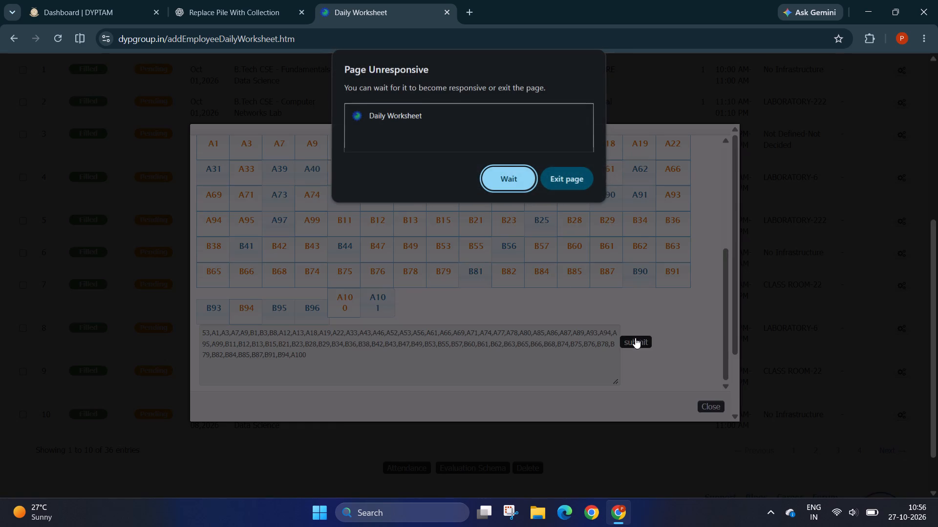
left_click(497, 178)
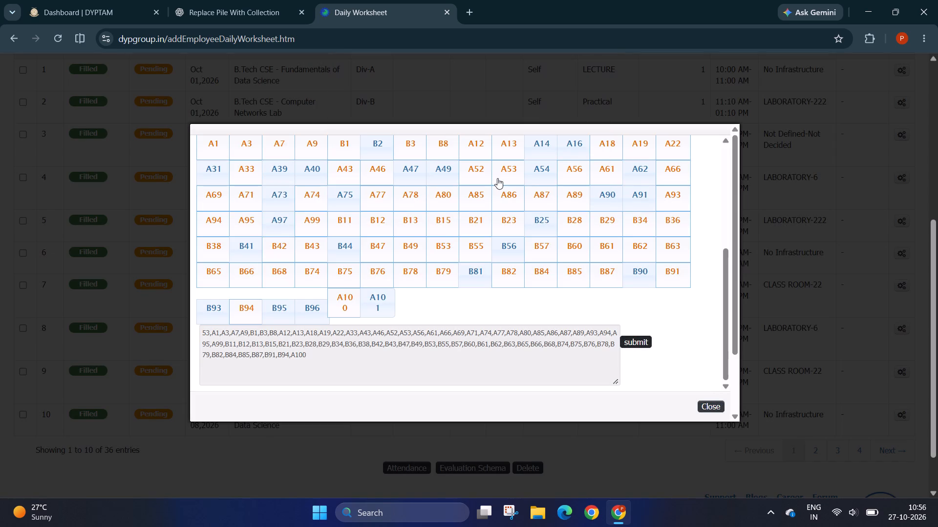
left_click(862, 525)
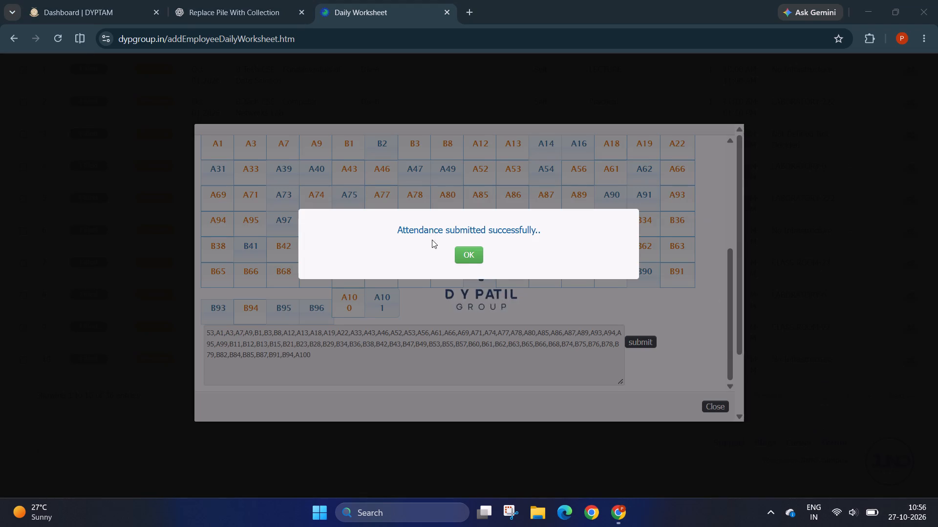
left_click(464, 254)
left_click(707, 407)
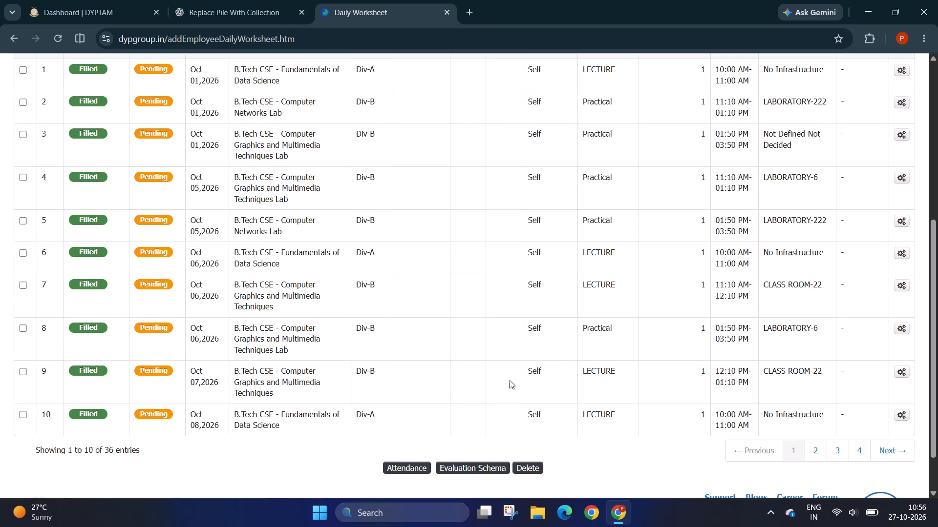
Open the roll-number attendance sheet for the Oct 15 Fundamentals of Data Science lecture of Div-A.
scroll(415, 372, "down", 1)
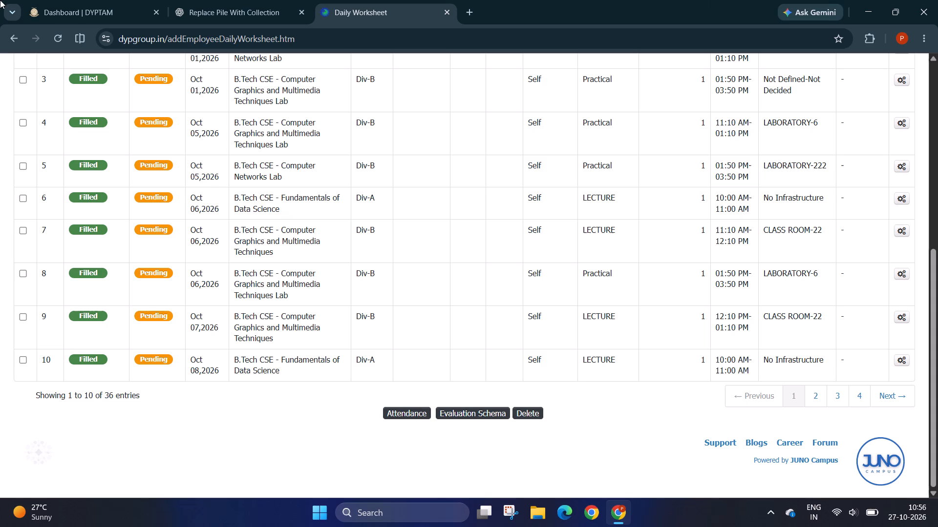
left_click(900, 396)
scroll(248, 321, "up", 2)
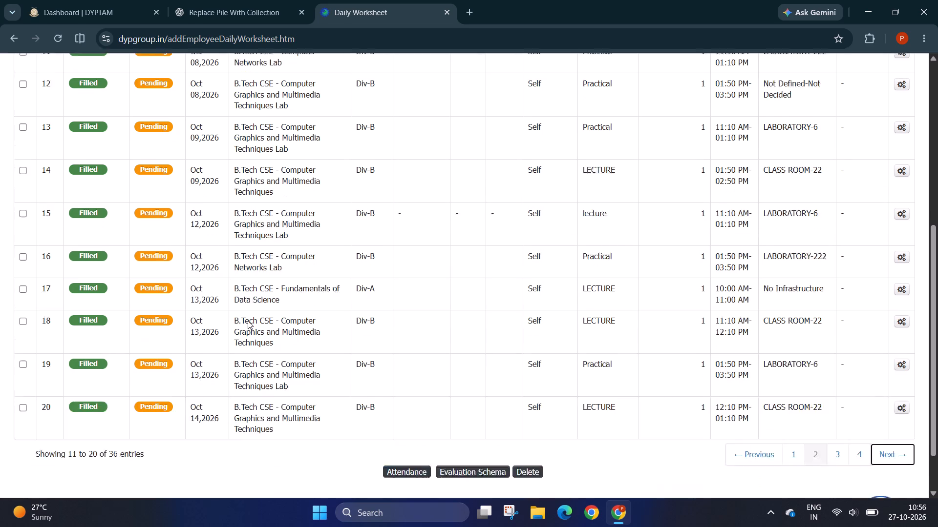
scroll(251, 324, "down", 2)
left_click(894, 417)
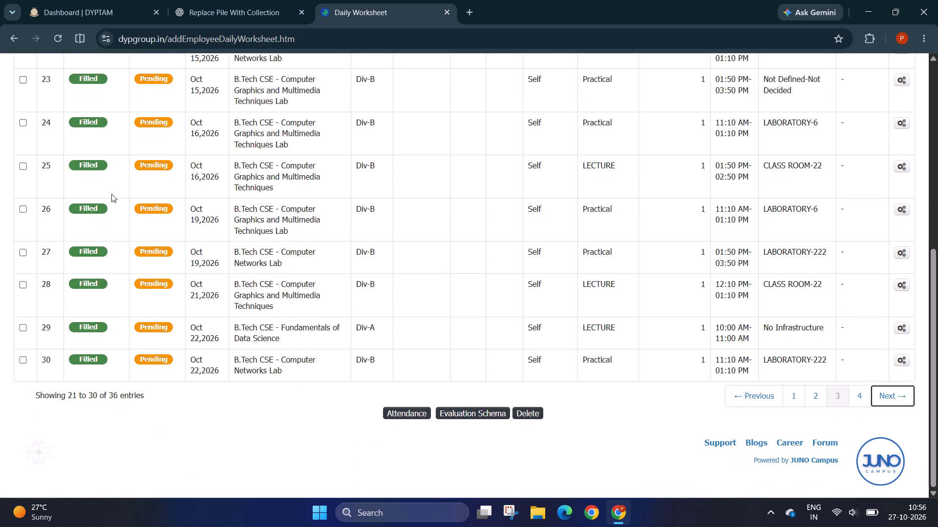
scroll(176, 336, "up", 1)
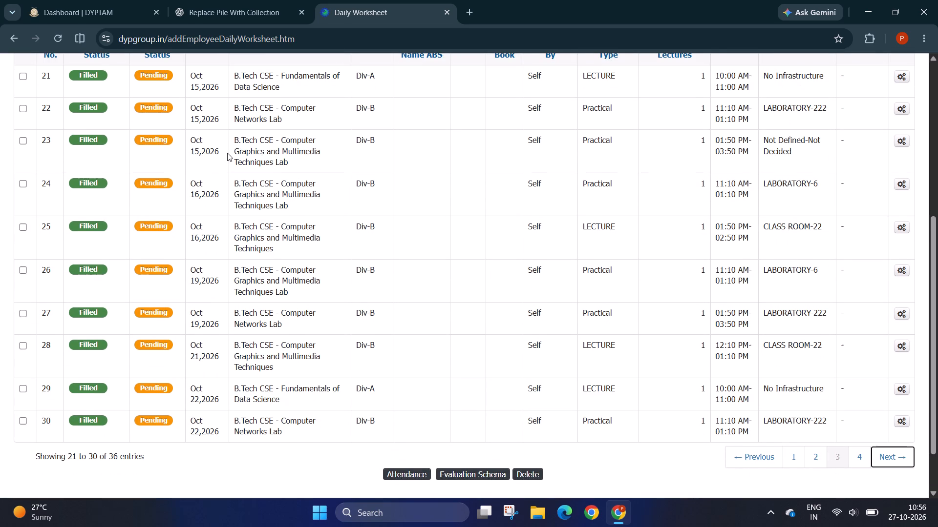
left_click(20, 79)
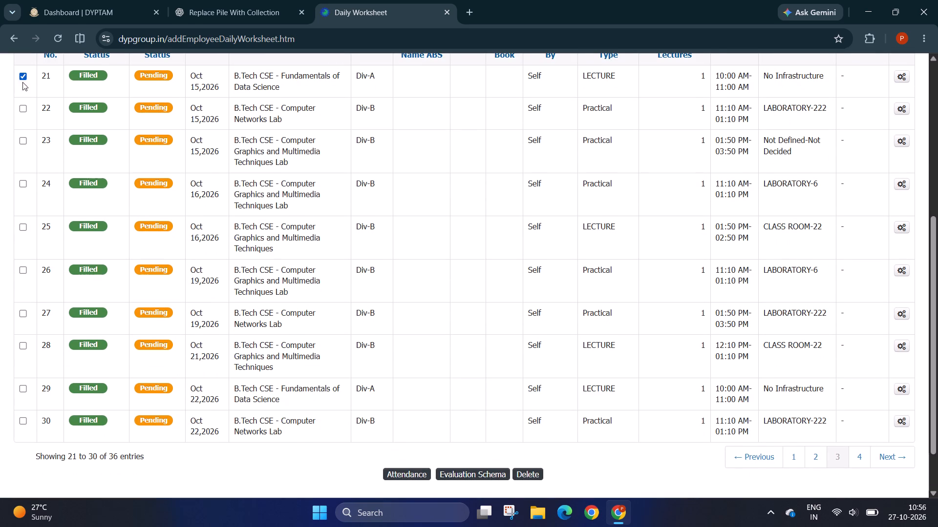
left_click(392, 474)
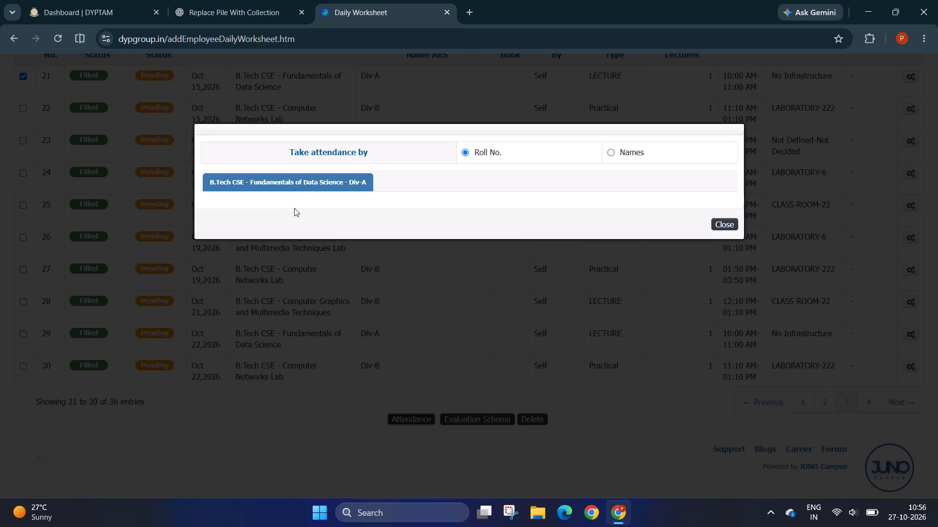
left_click(298, 183)
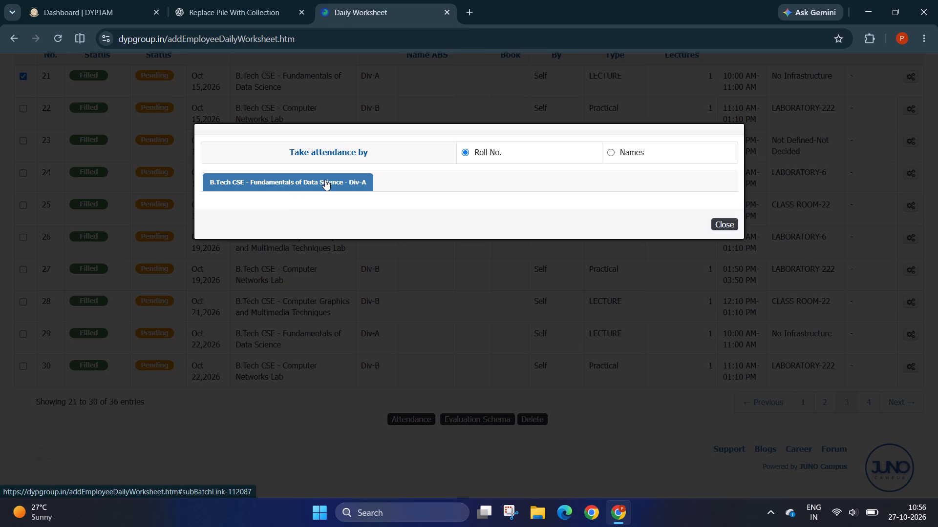
left_click(727, 226)
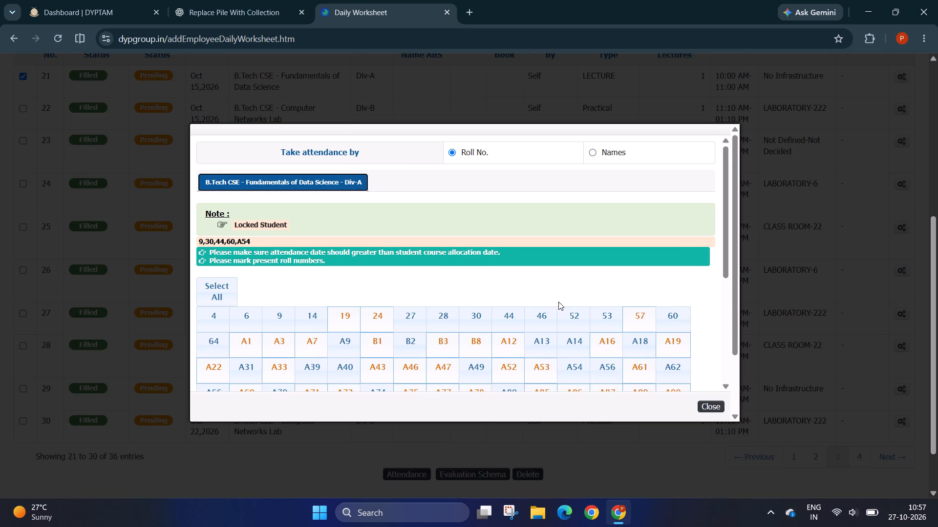
Mark roll numbers A9, A13, A18, A62 and B2 present for the Oct 15 lecture.
scroll(497, 292, "down", 1)
scroll(500, 355, "down", 1)
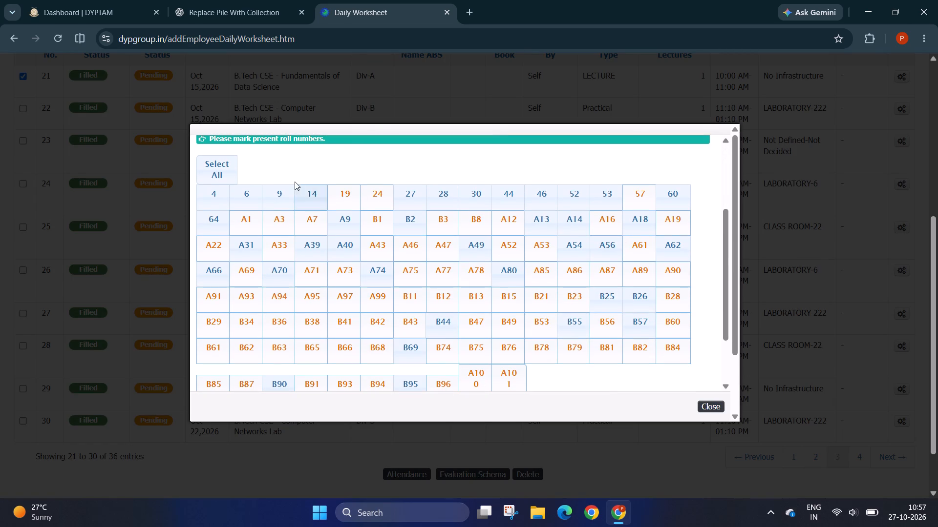
left_click(333, 229)
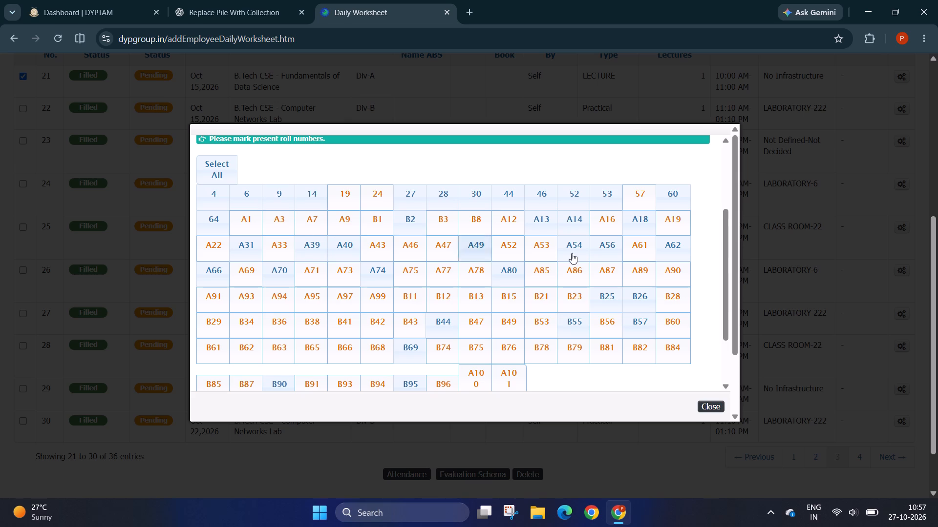
left_click(536, 223)
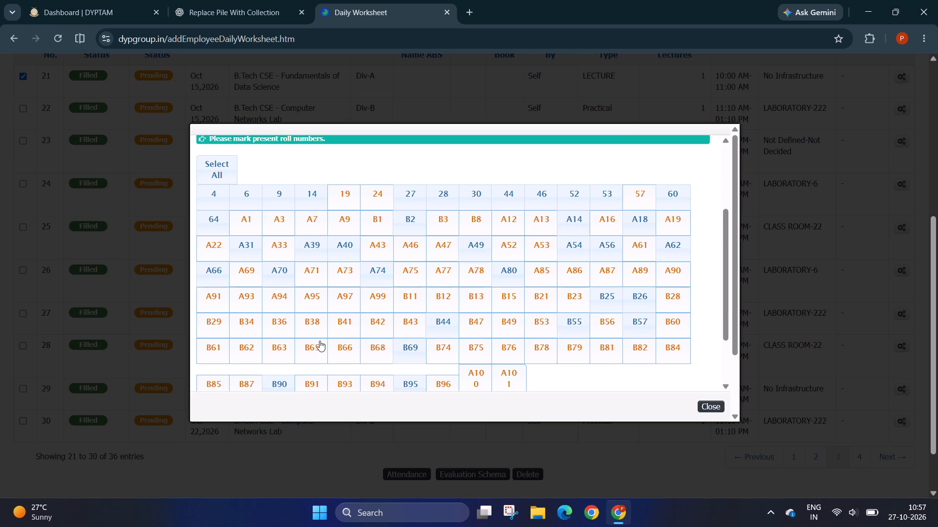
scroll(611, 351, "down", 1)
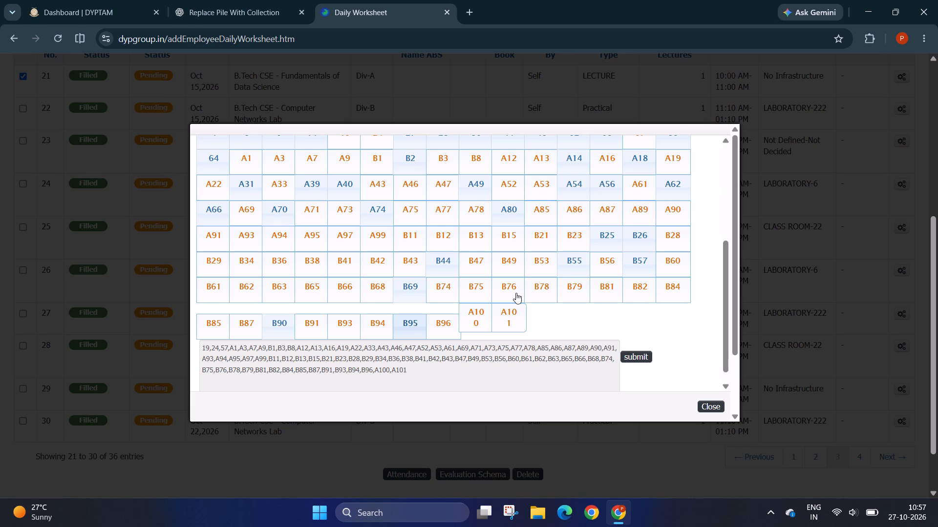
scroll(517, 293, "up", 1)
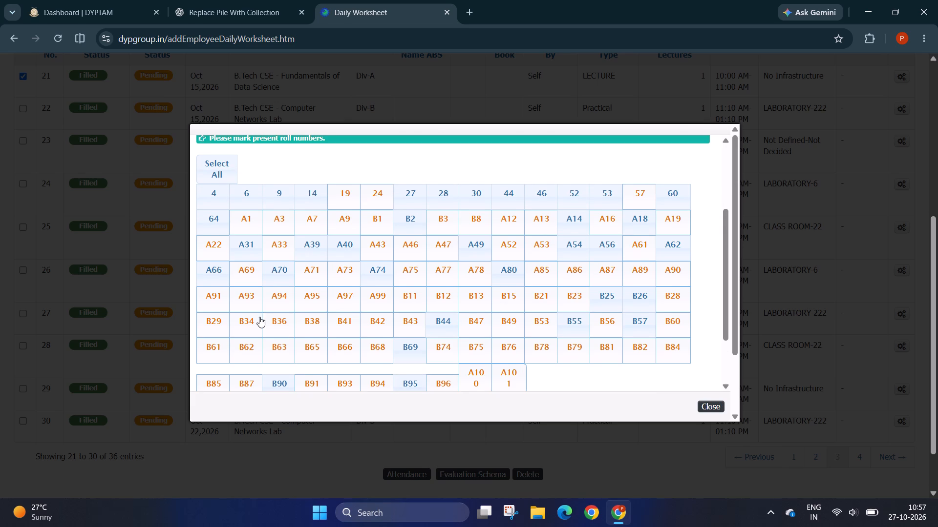
left_click(650, 225)
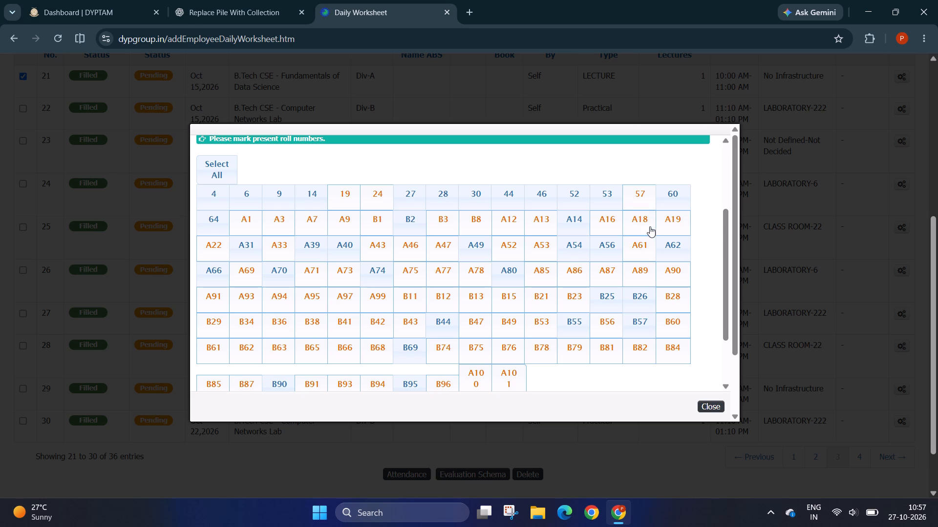
left_click(695, 243)
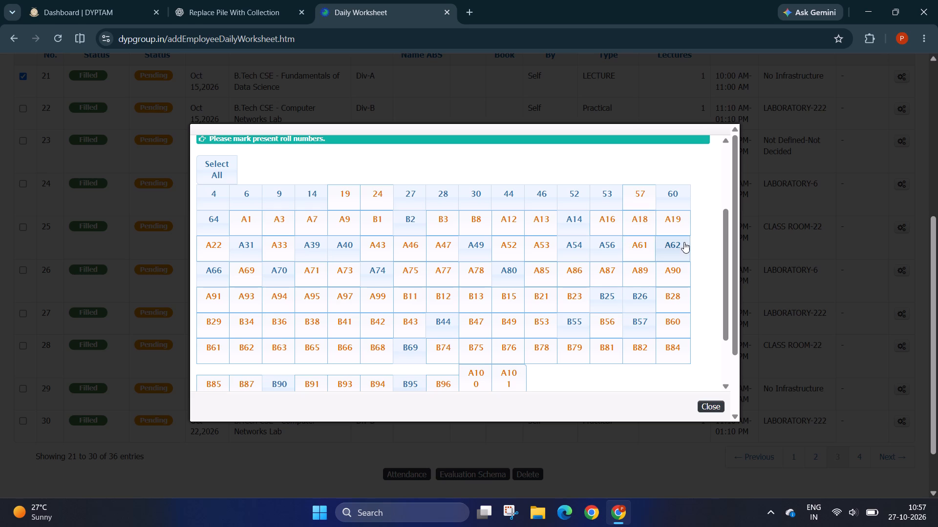
left_click(684, 242)
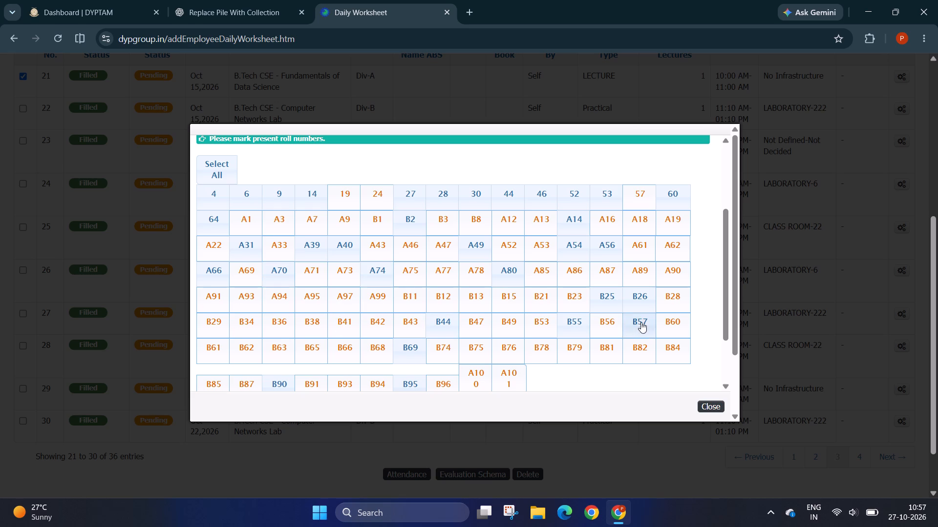
scroll(507, 317, "down", 1)
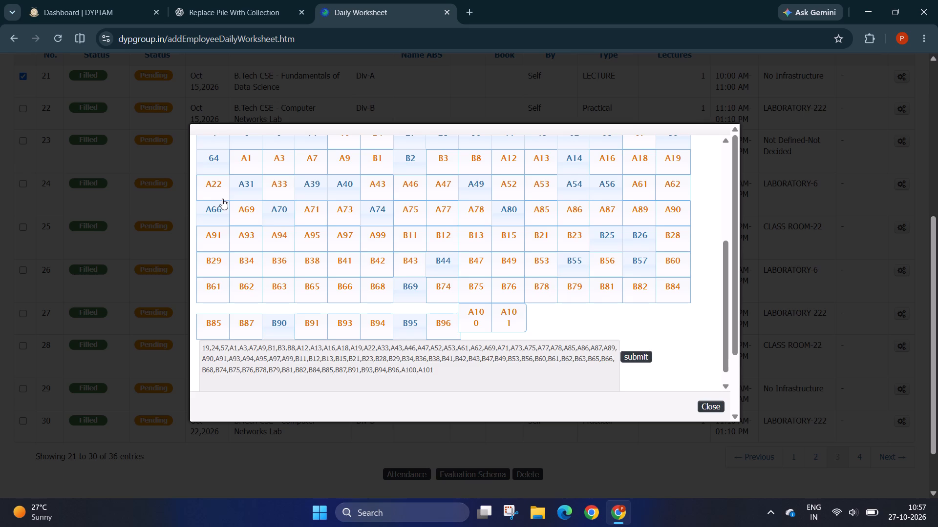
scroll(224, 199, "up", 1)
left_click(422, 221)
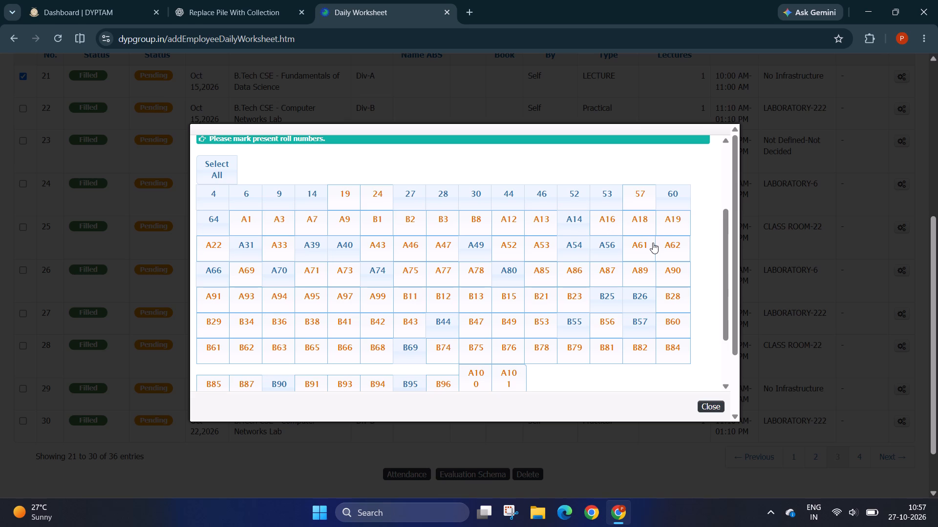
Submit the Oct 15 Fundamentals of Data Science attendance for Div-A.
scroll(643, 253, "down", 2)
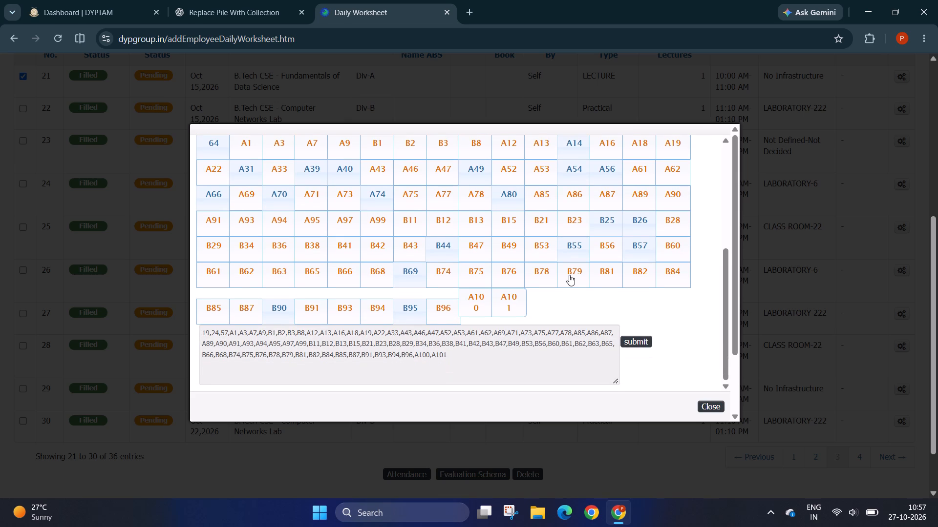
left_click(635, 337)
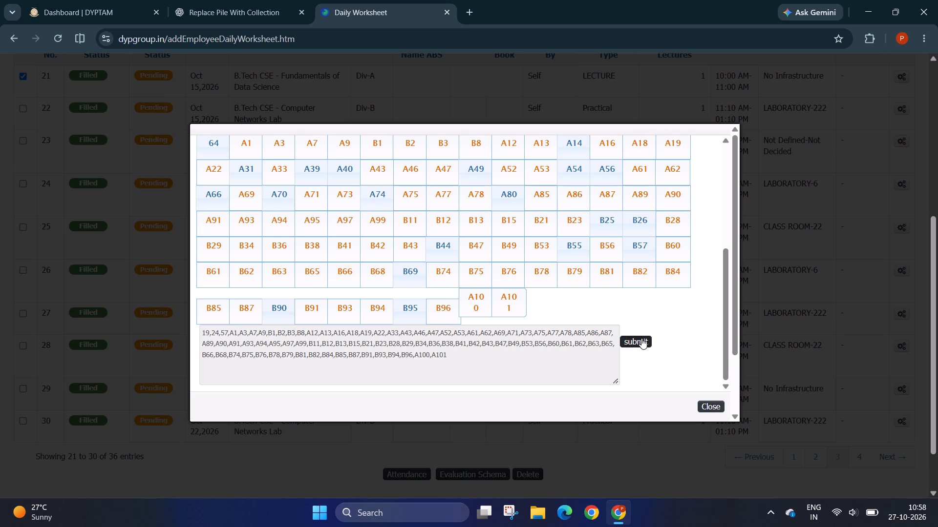
left_click(641, 338)
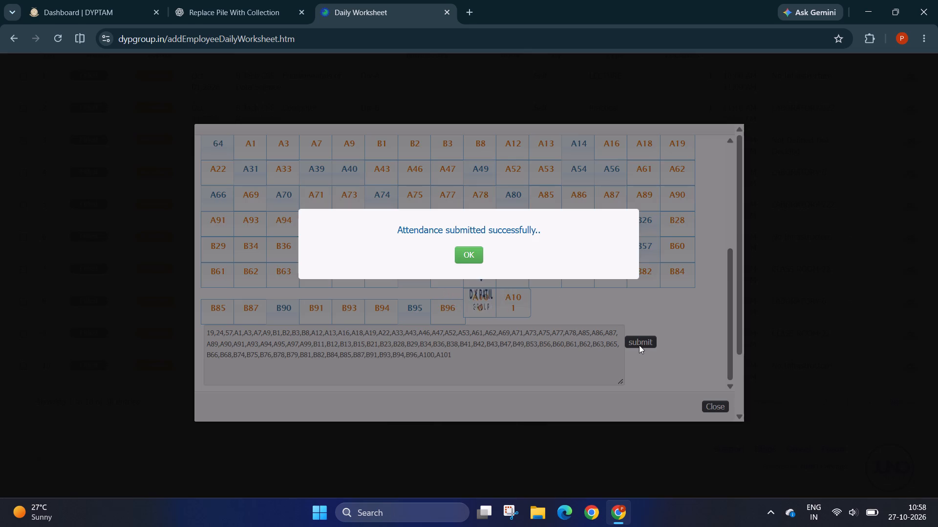
left_click(459, 253)
left_click(632, 342)
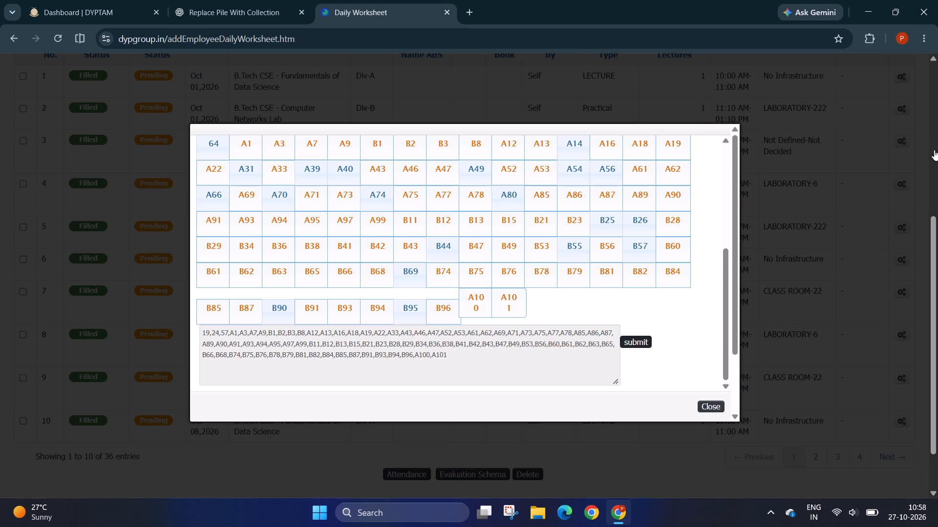
left_click(649, 338)
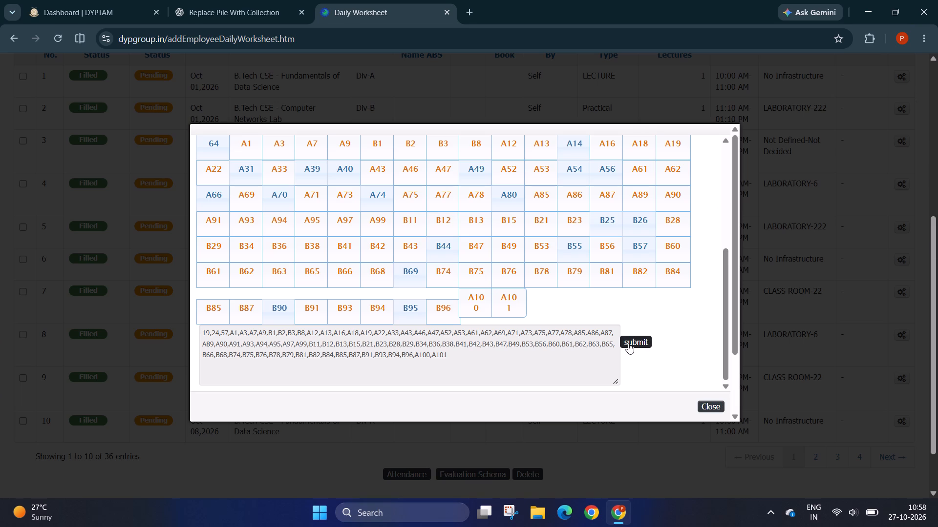
left_click(629, 340)
Acknowledge the Oct 15 attendance submission and close its attendance sheet.
left_click(846, 516)
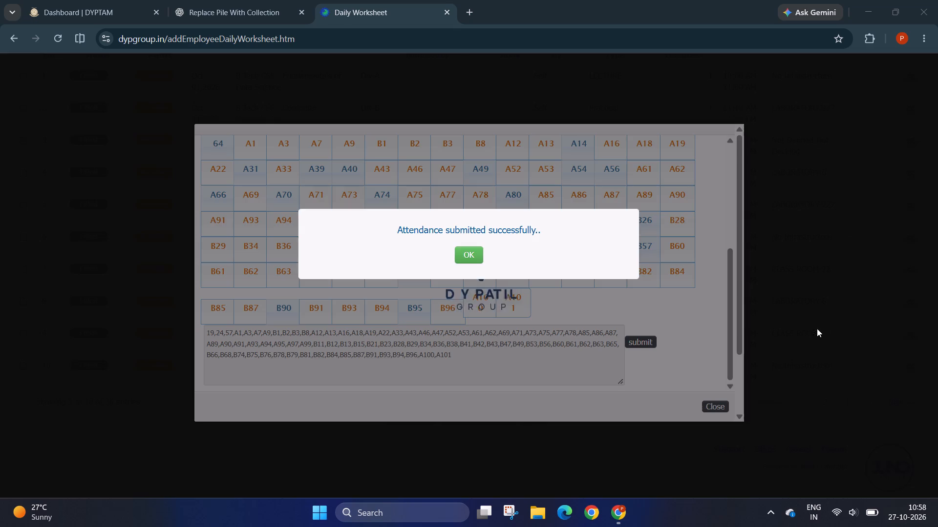
left_click(464, 249)
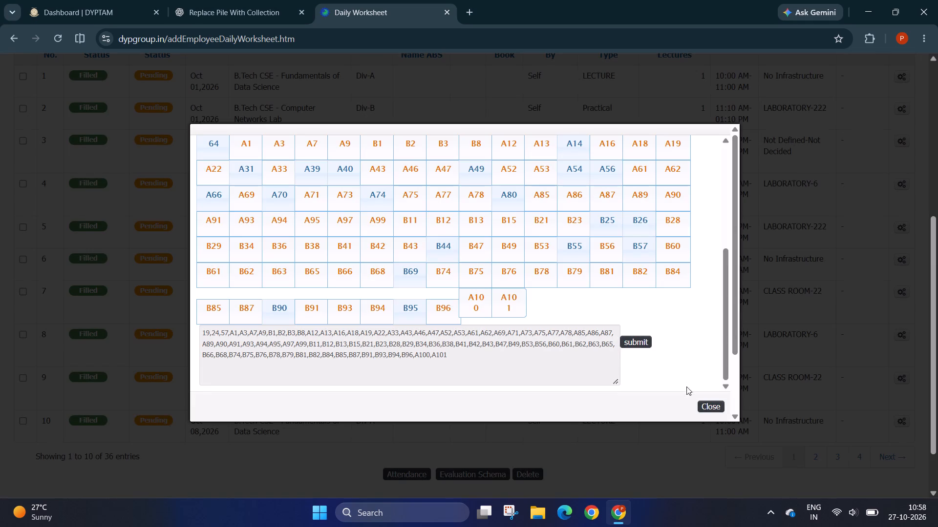
left_click(711, 403)
Refresh the available Wi-Fi networks and start connecting to the secured network Sakshi.
left_click(871, 521)
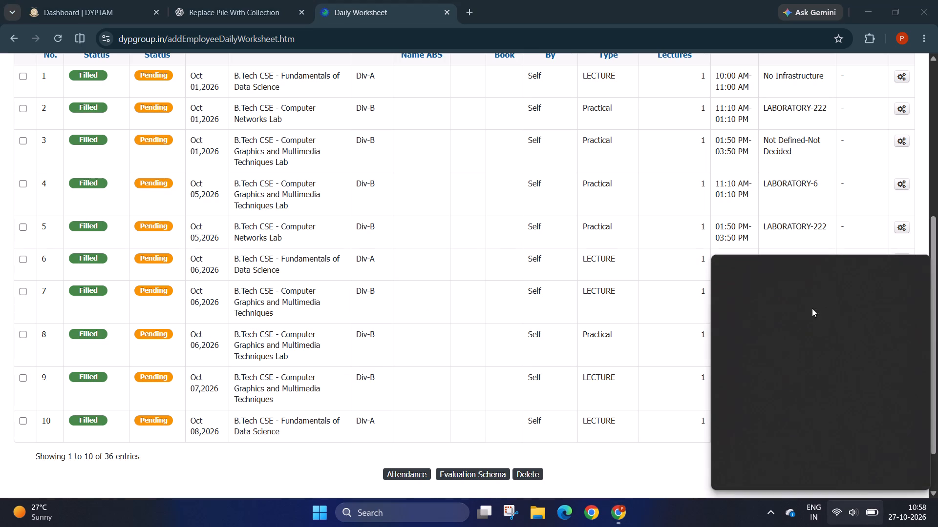
left_click(770, 285)
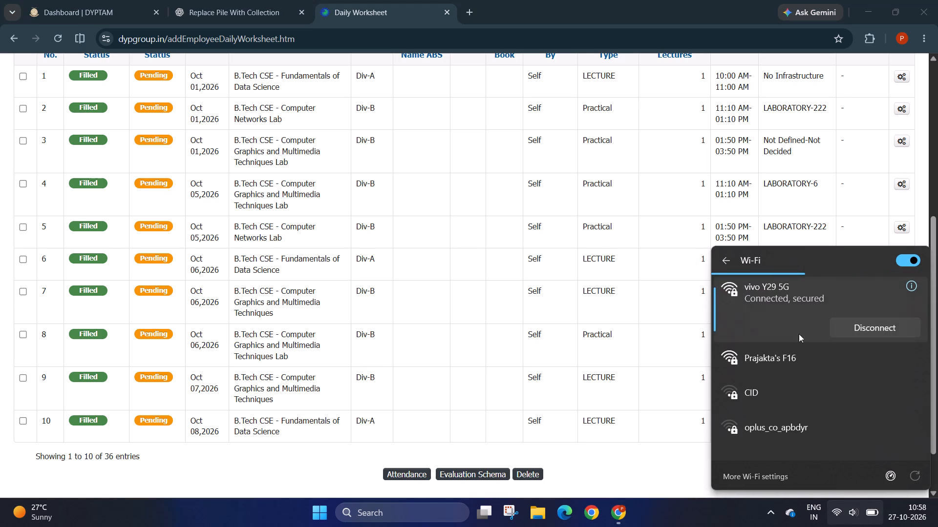
scroll(803, 407, "down", 3)
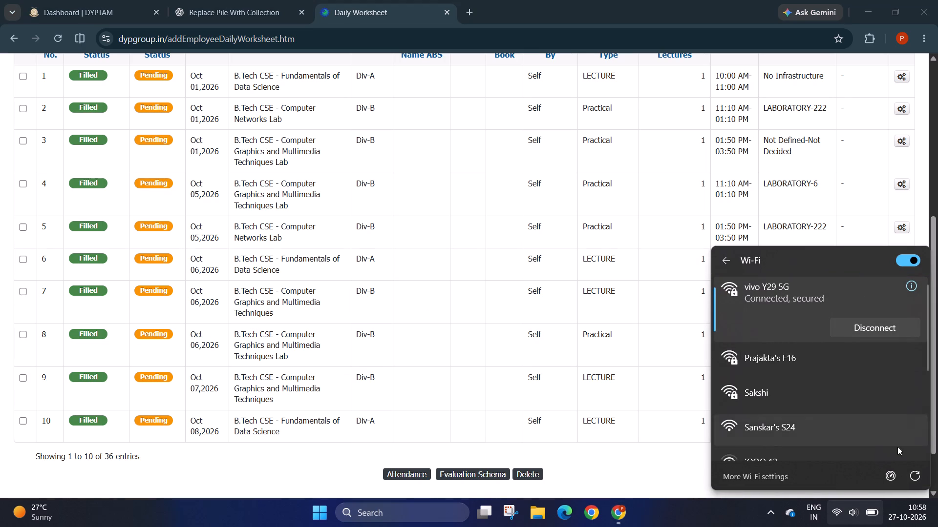
left_click(908, 469)
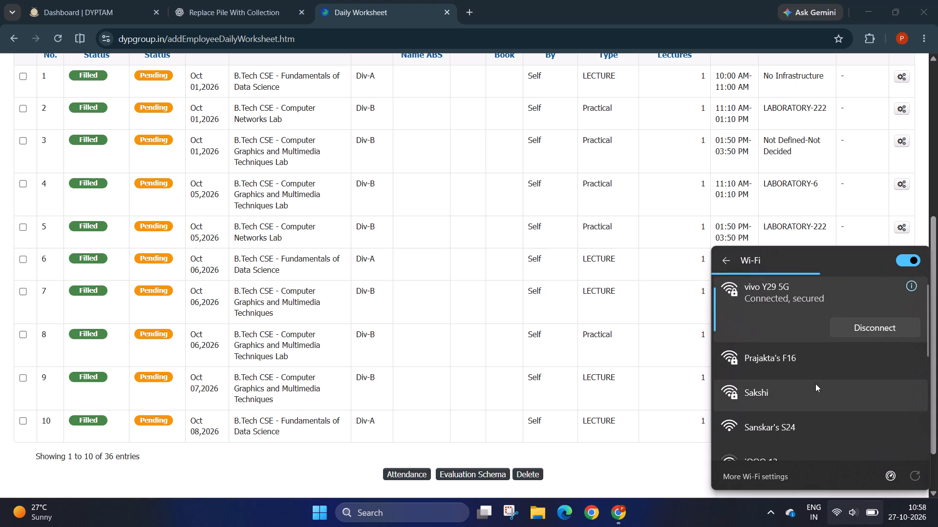
scroll(815, 384, "down", 9)
scroll(815, 390, "up", 4)
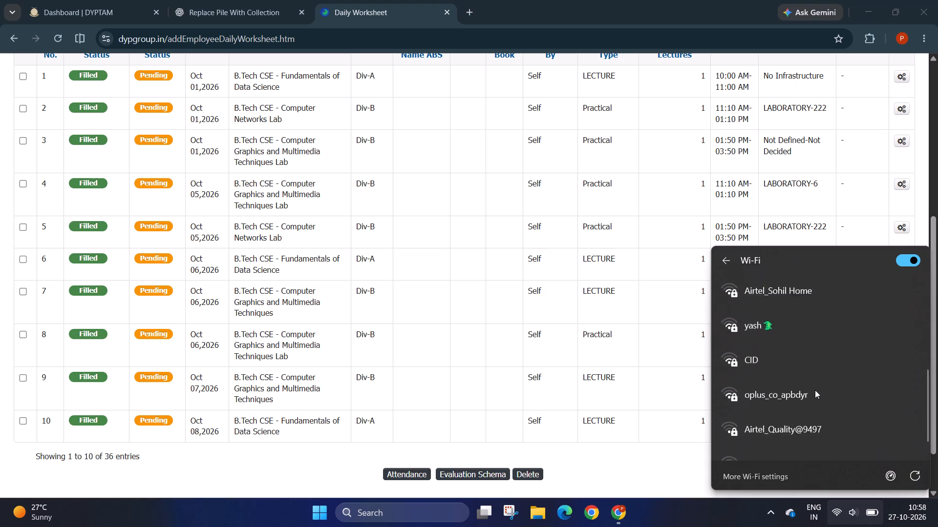
scroll(815, 390, "up", 5)
left_click(791, 381)
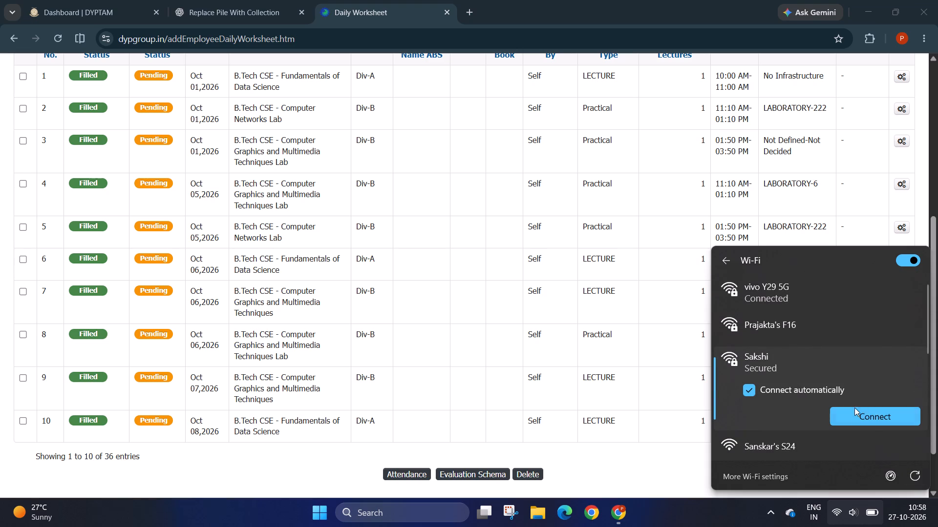
left_click(855, 414)
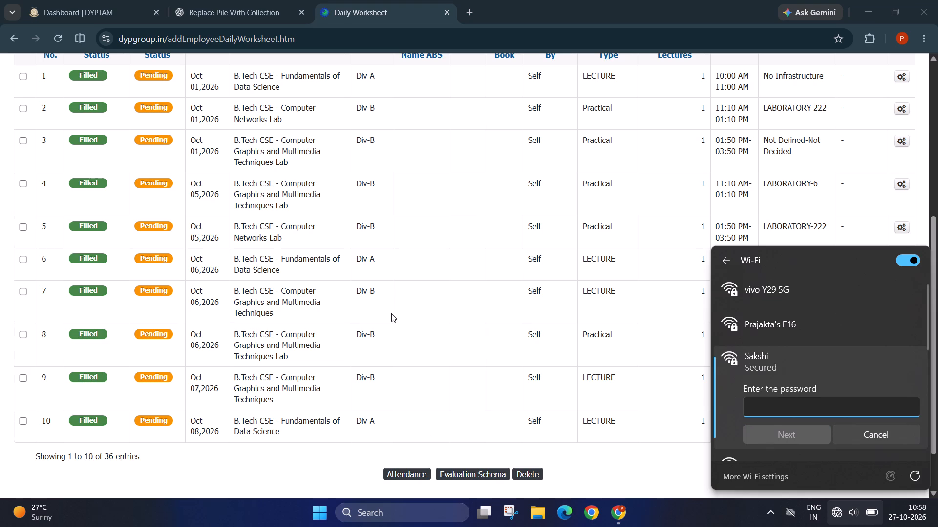
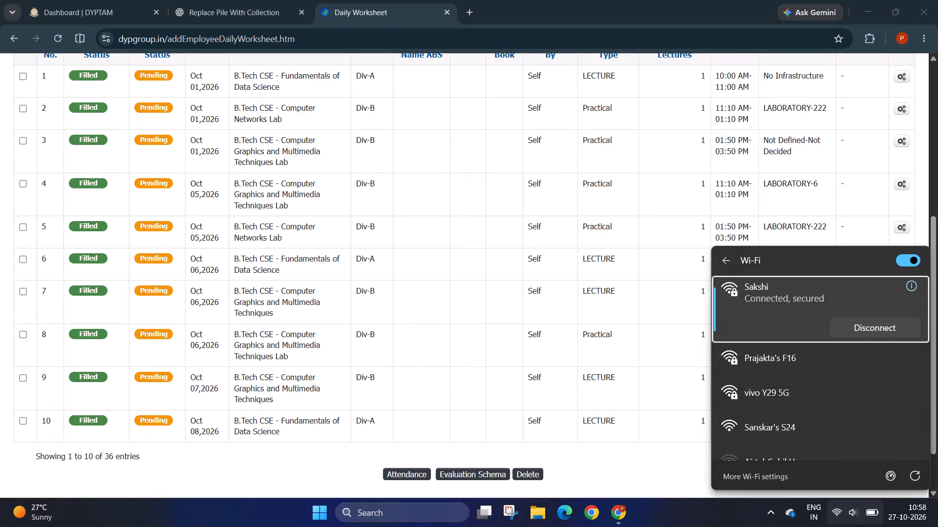
Open the roll-number attendance sheet for the Oct 22 Fundamentals of Data Science lecture of Div-A.
left_click(704, 515)
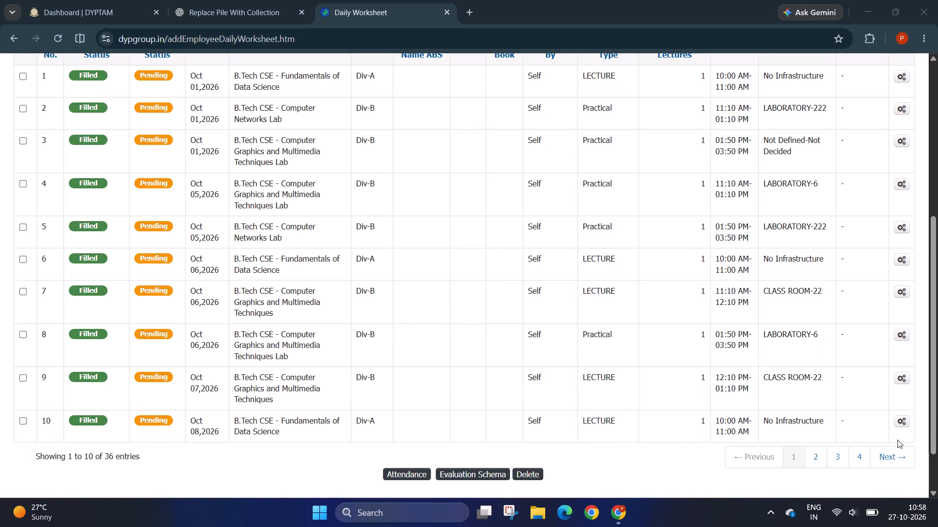
left_click(895, 459)
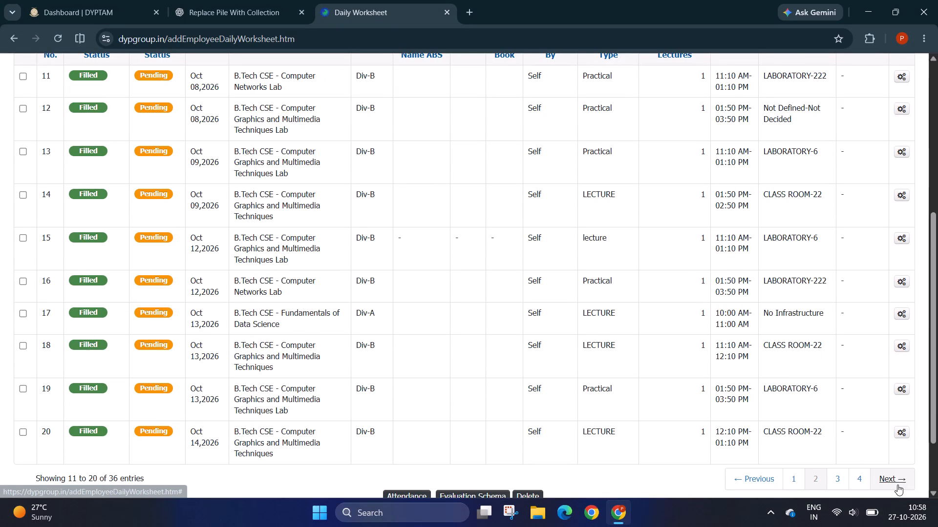
left_click(897, 479)
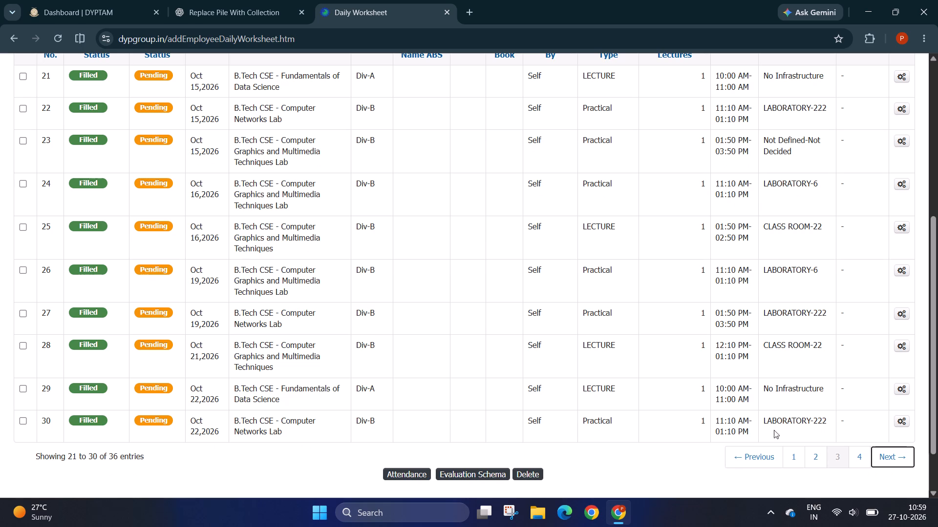
left_click(24, 390)
left_click(407, 475)
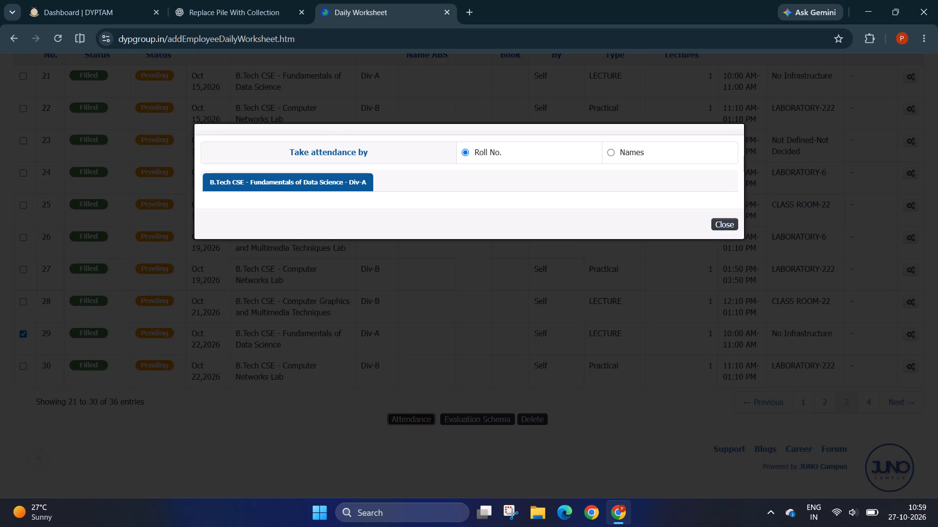
left_click(317, 180)
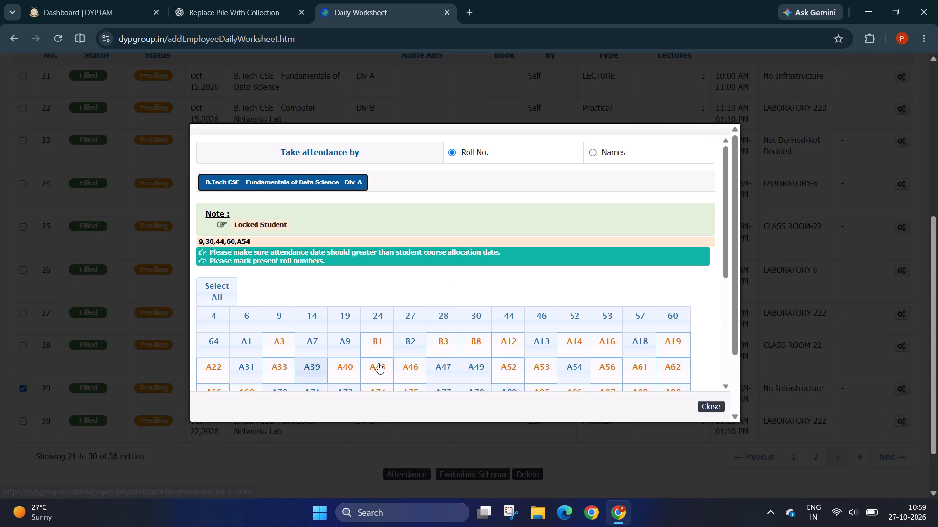
Mark roll numbers A9, A13, A18, A78, B75, B76, B78 and B82 present in the Div-A attendance sheet for worksheet entry 29.
left_click(357, 349)
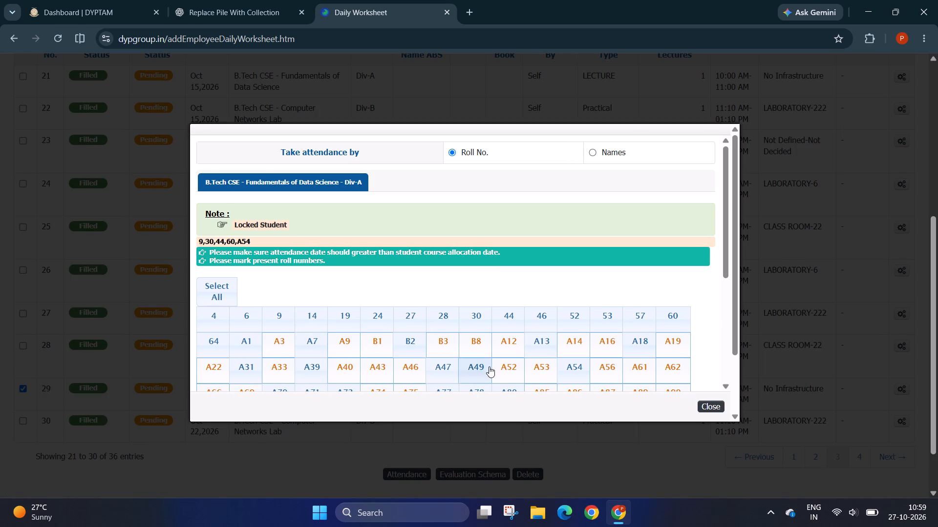
left_click(552, 345)
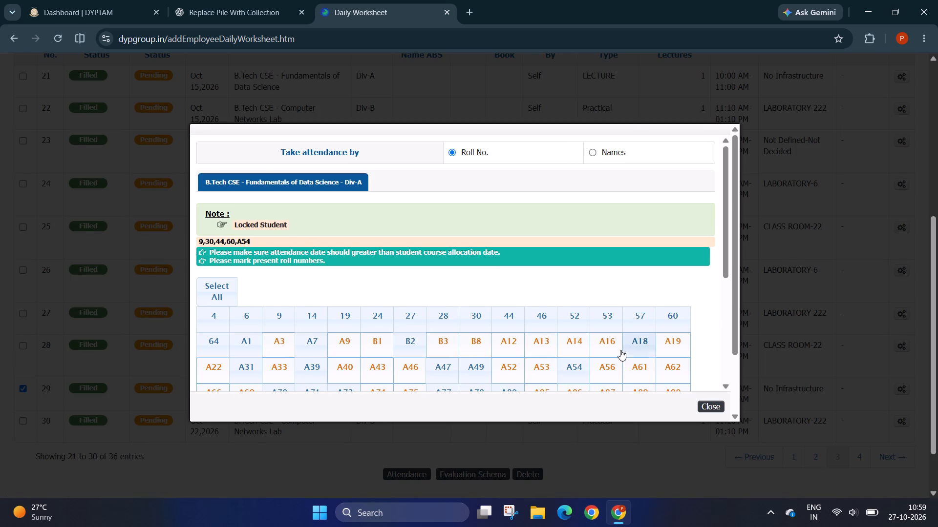
scroll(618, 351, "down", 1)
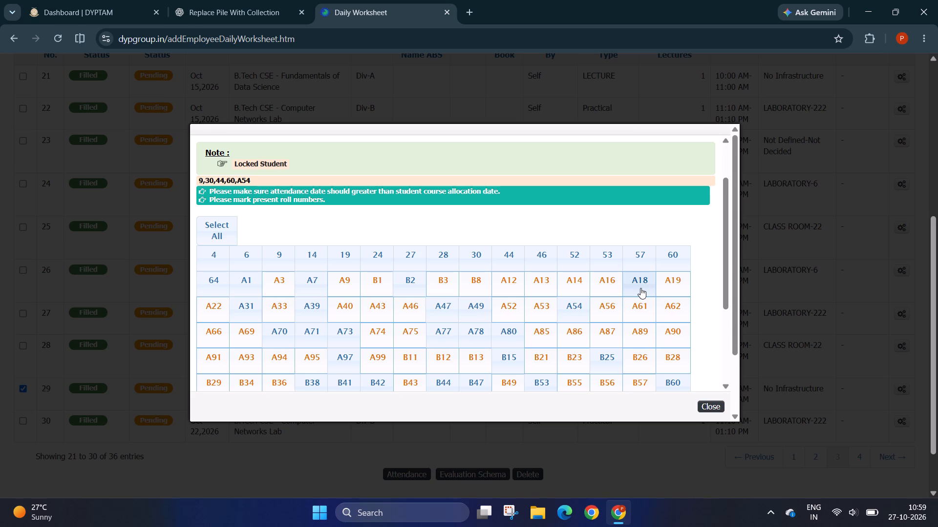
left_click(640, 288)
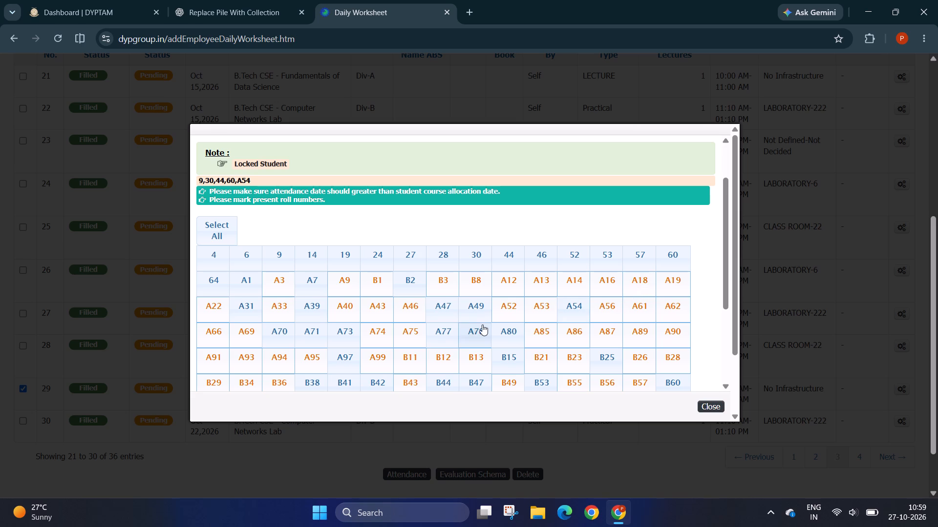
left_click(472, 341)
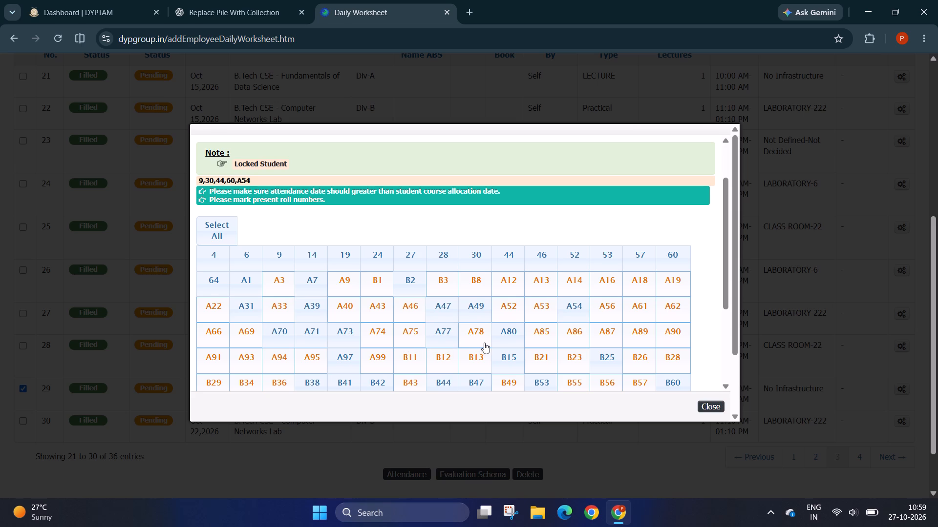
scroll(484, 343, "down", 1)
left_click(511, 303)
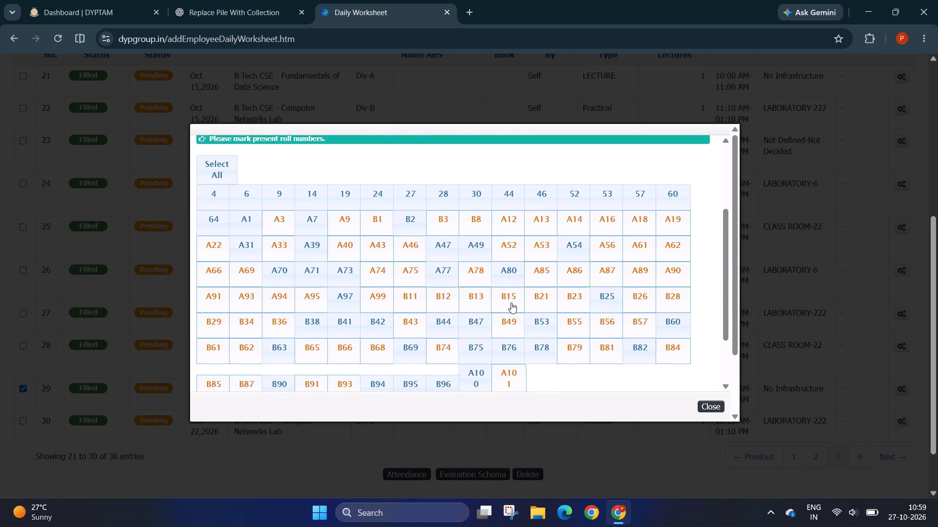
left_click(511, 303)
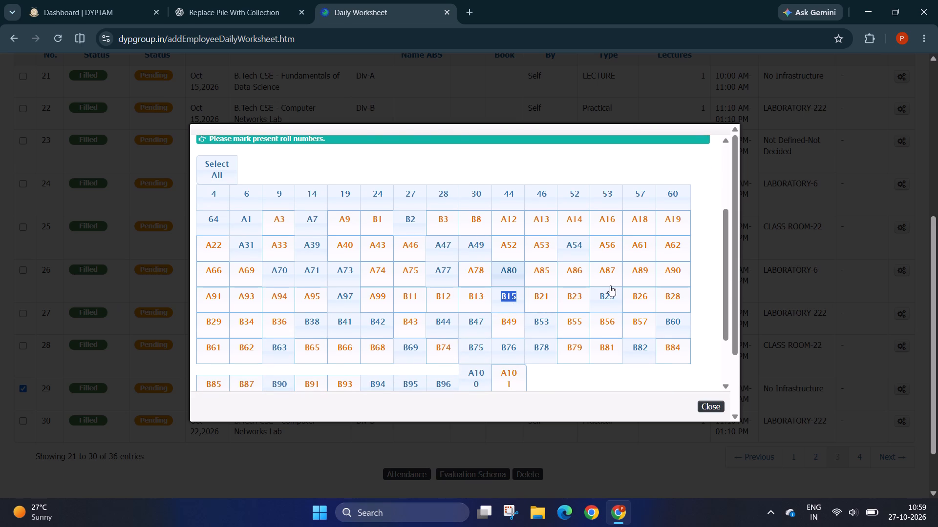
left_click(480, 346)
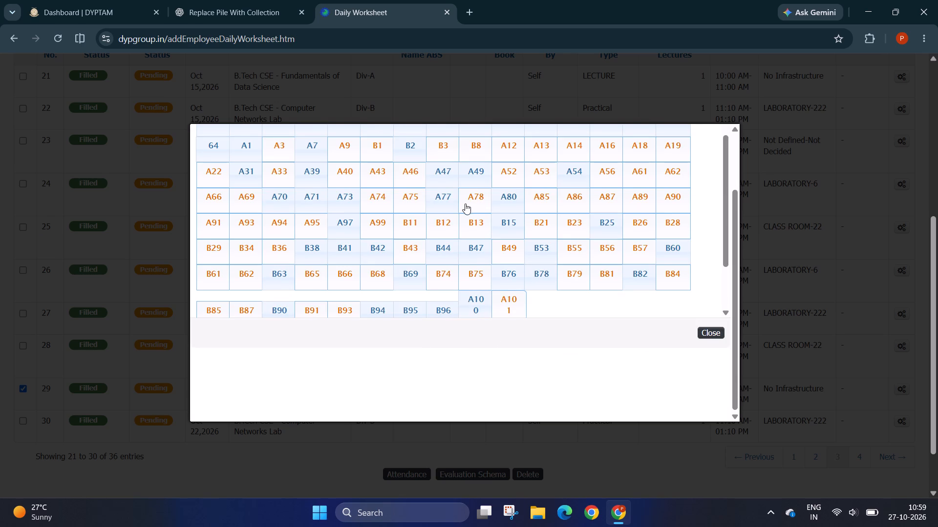
left_click(640, 271)
left_click(501, 277)
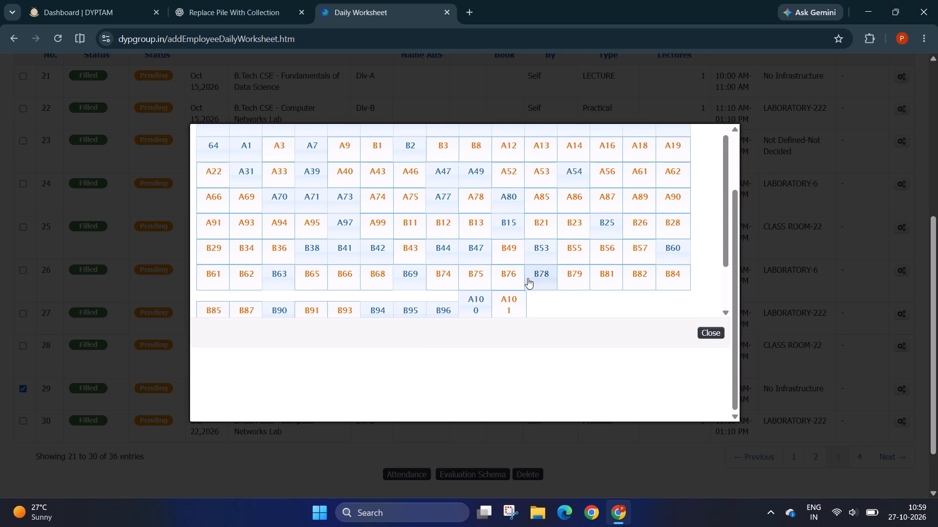
left_click(537, 270)
Mark roll numbers B2, B47, A1 and A7 present in the same Div-A attendance sheet.
scroll(460, 164, "up", 2)
left_click(405, 272)
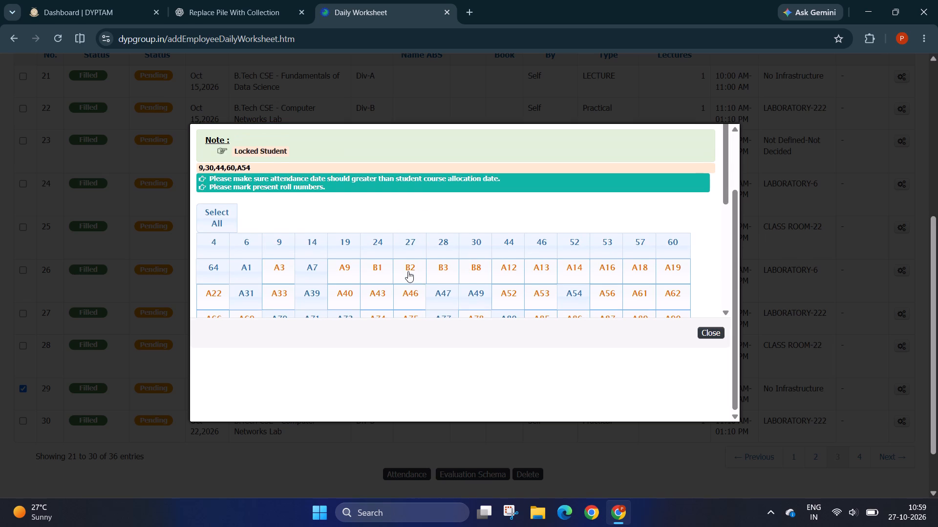
scroll(444, 271, "down", 1)
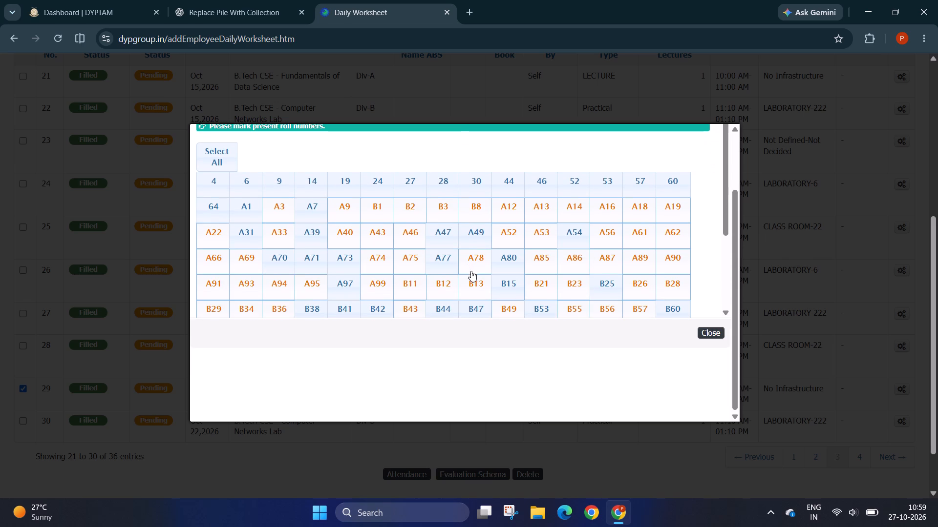
scroll(521, 295, "down", 1)
left_click(477, 256)
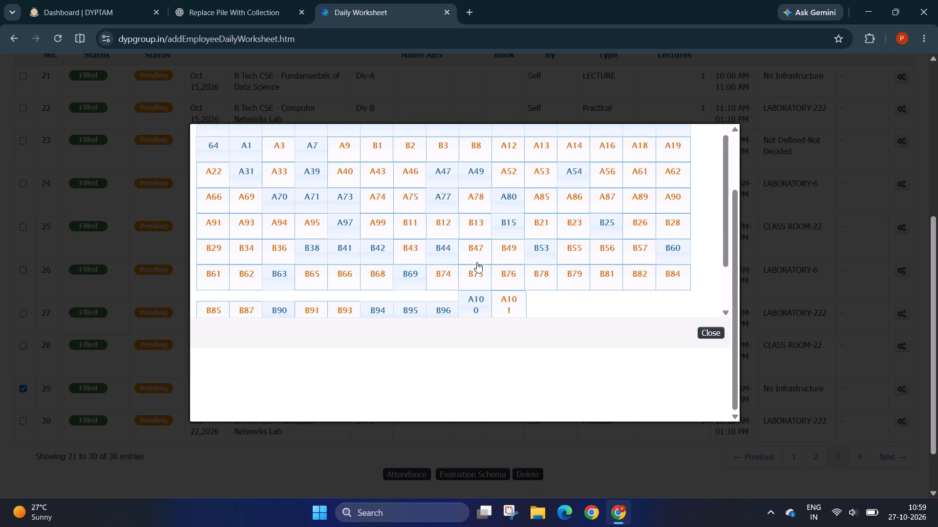
left_click(245, 160)
left_click(253, 157)
left_click(251, 155)
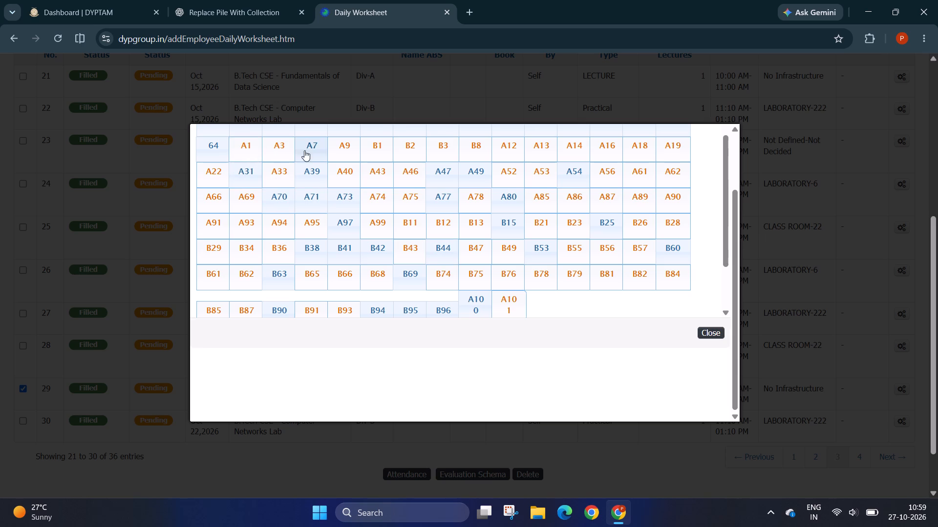
left_click(320, 154)
Mark roll numbers A31, B53, B38, B15, B63 and B60 present, keeping B36 marked present.
scroll(478, 254, "down", 1)
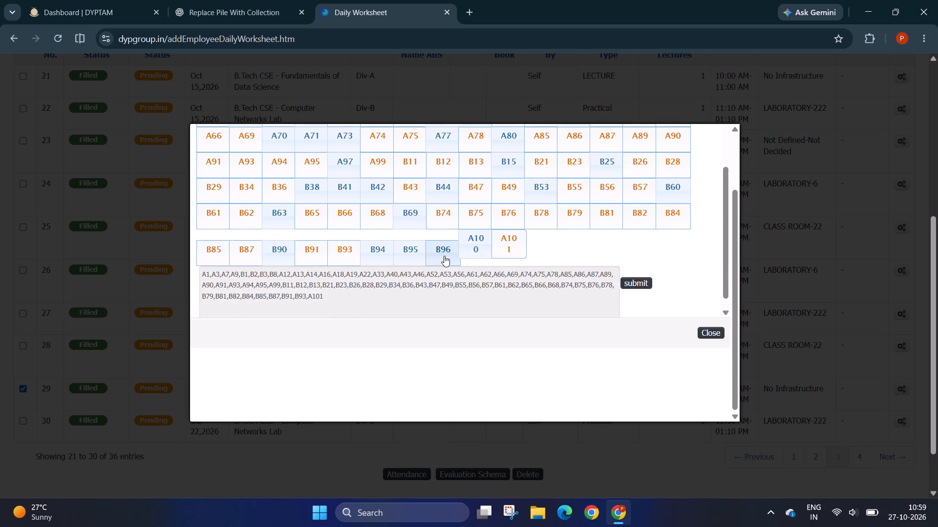
scroll(370, 230, "up", 1)
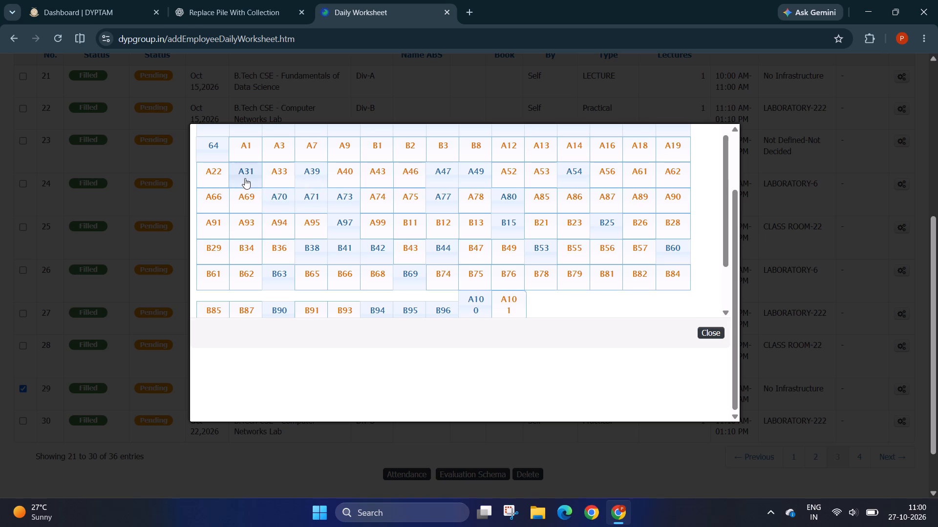
left_click(245, 178)
left_click(547, 257)
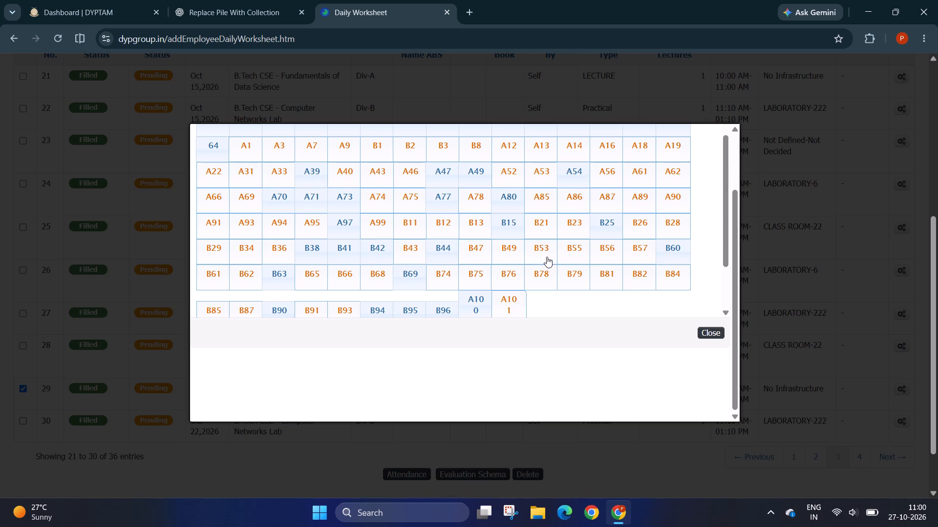
left_click(293, 252)
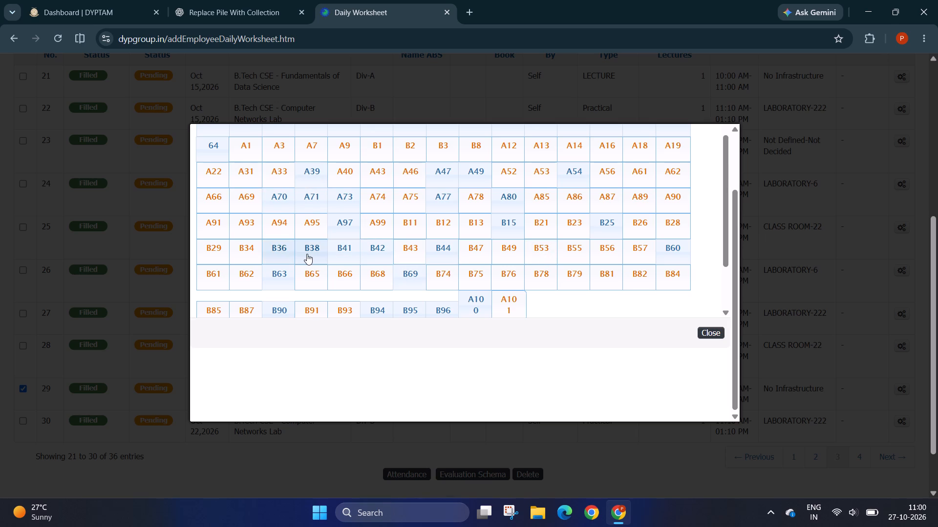
left_click(307, 254)
left_click(275, 254)
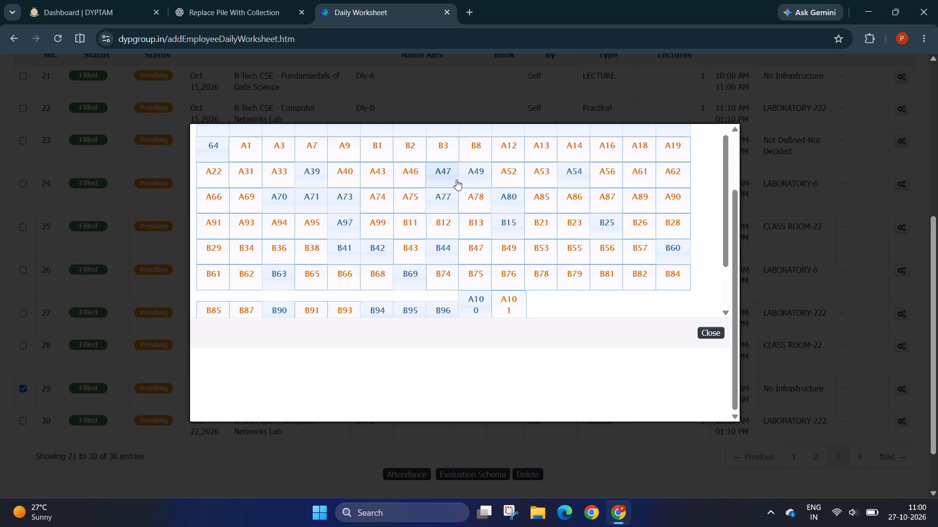
scroll(456, 180, "up", 1)
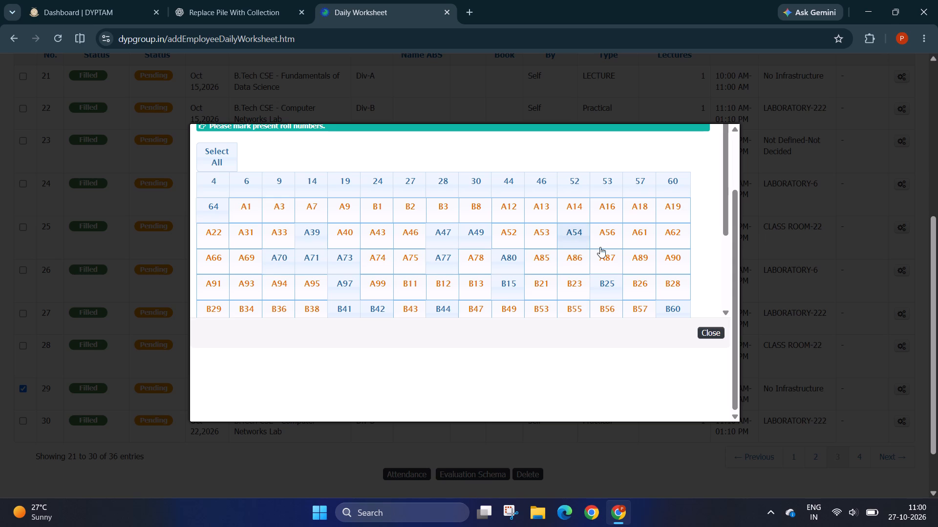
scroll(547, 259, "down", 1)
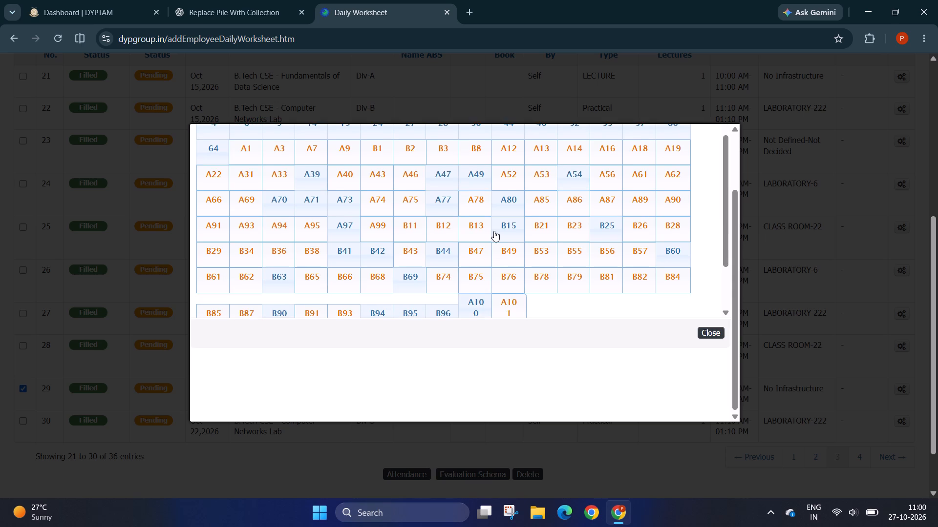
left_click(497, 229)
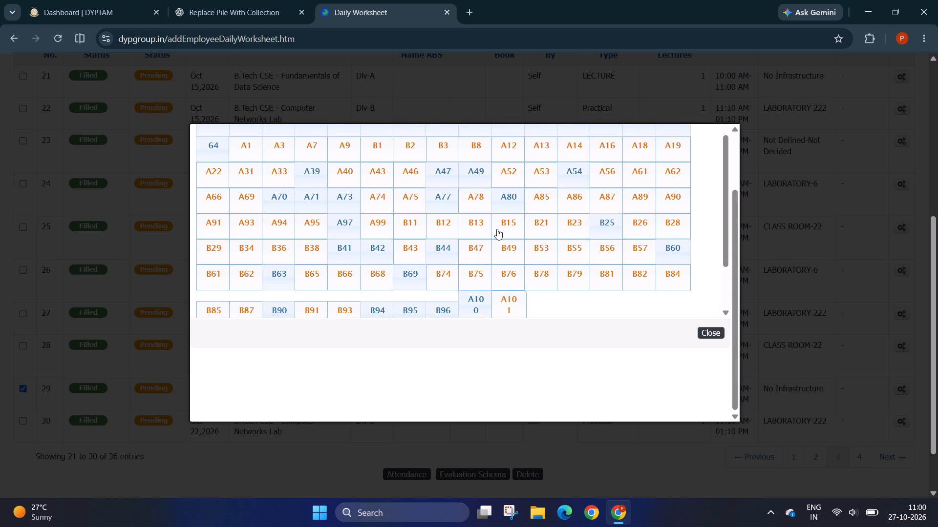
left_click(275, 273)
left_click(276, 274)
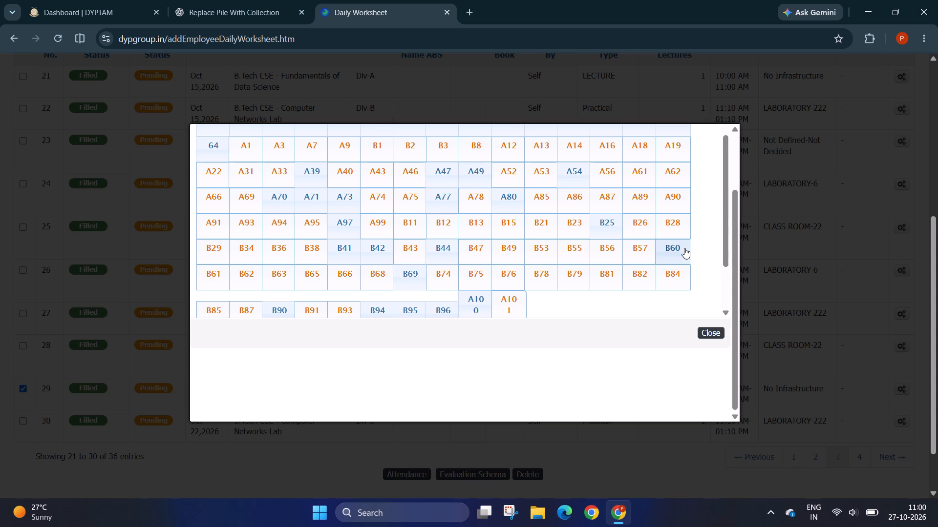
left_click(684, 247)
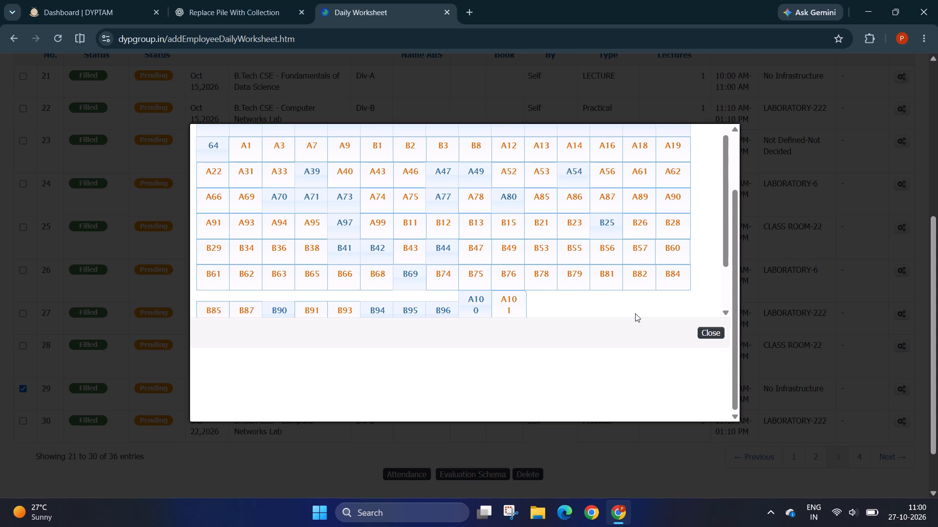
Submit the Fundamentals of Data Science attendance for worksheet entry 29, submit it again, and close its attendance sheet.
scroll(634, 306, "down", 2)
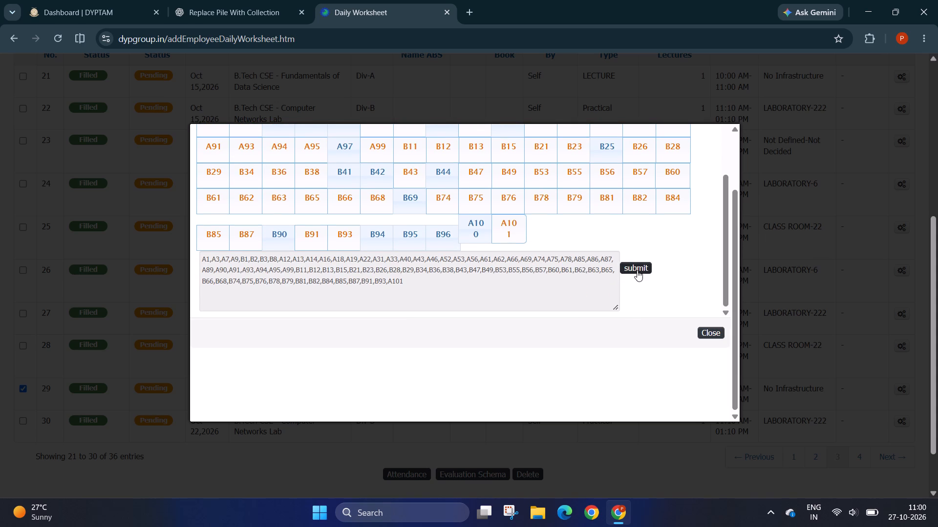
left_click(637, 270)
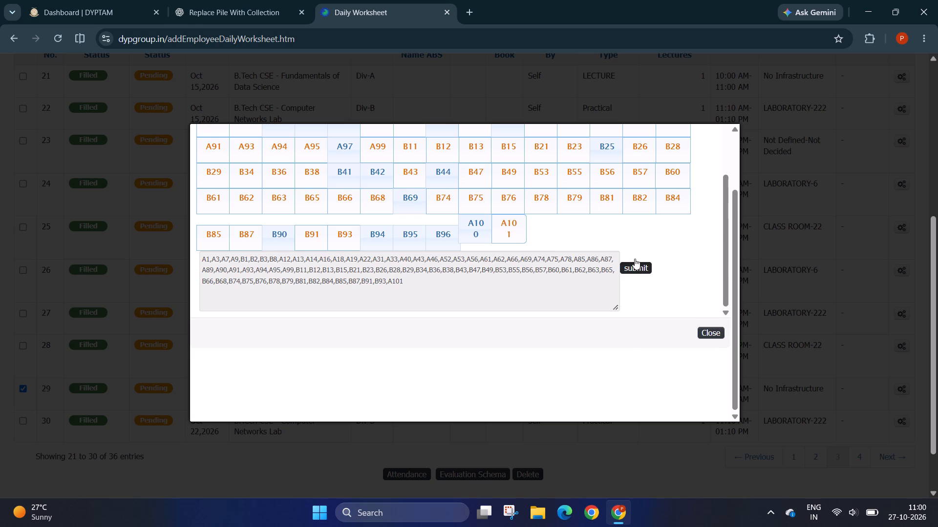
left_click(635, 259)
left_click(483, 257)
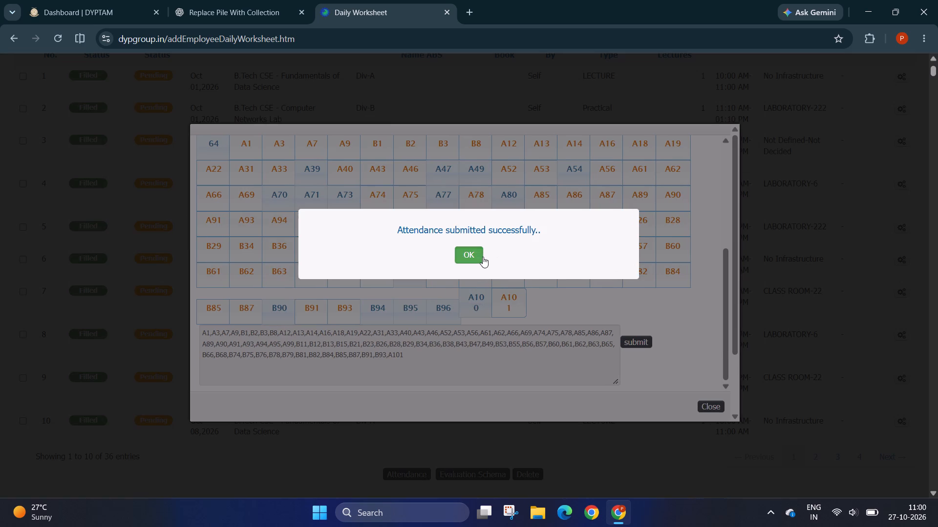
left_click(640, 342)
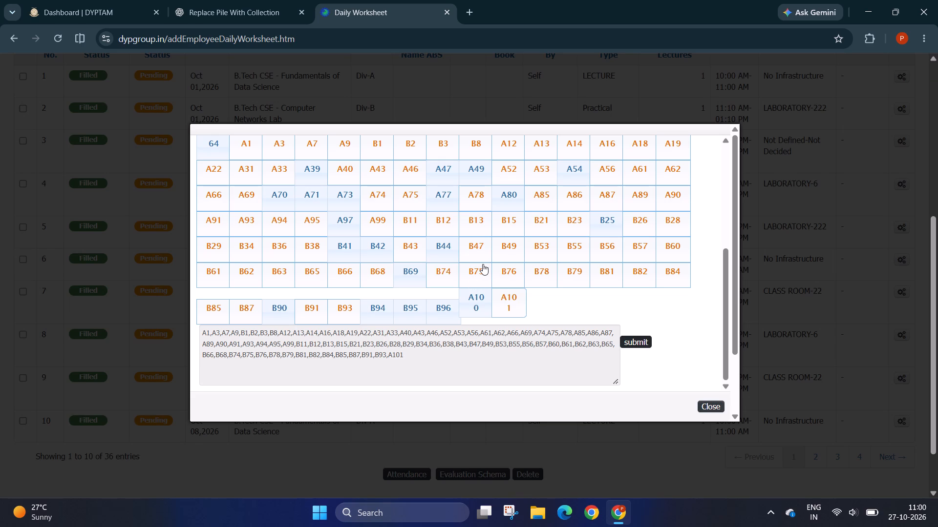
left_click(623, 341)
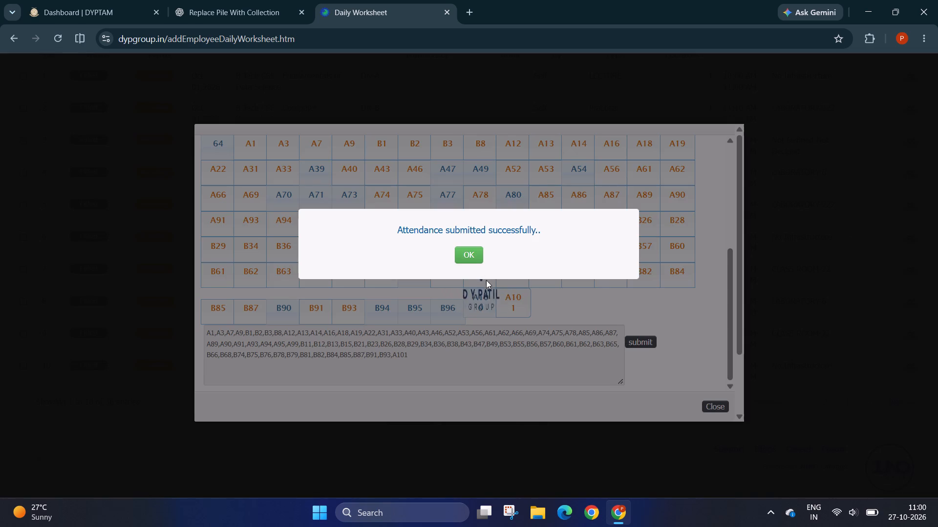
left_click(482, 255)
left_click(721, 408)
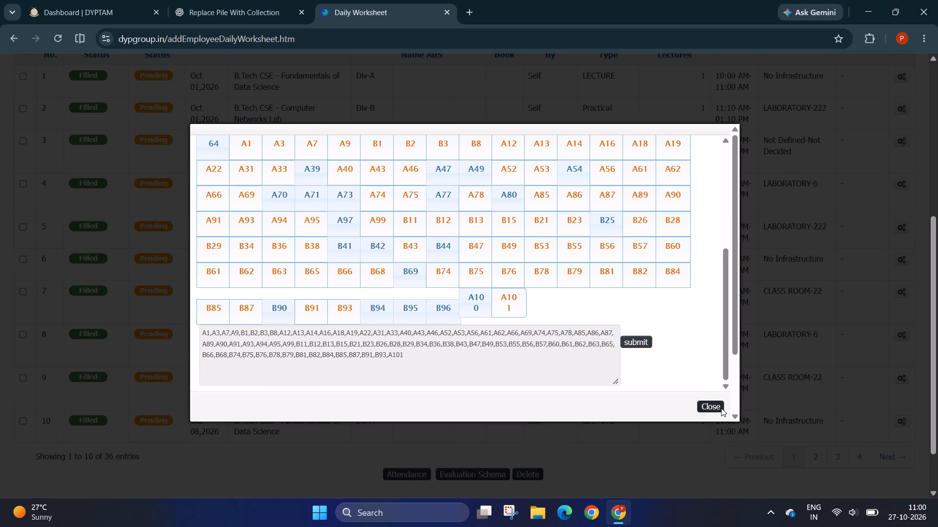
Open the roll-number attendance sheet for worksheet entry 17, the October 13 Fundamentals of Data Science Div-A lecture.
scroll(287, 314, "up", 3)
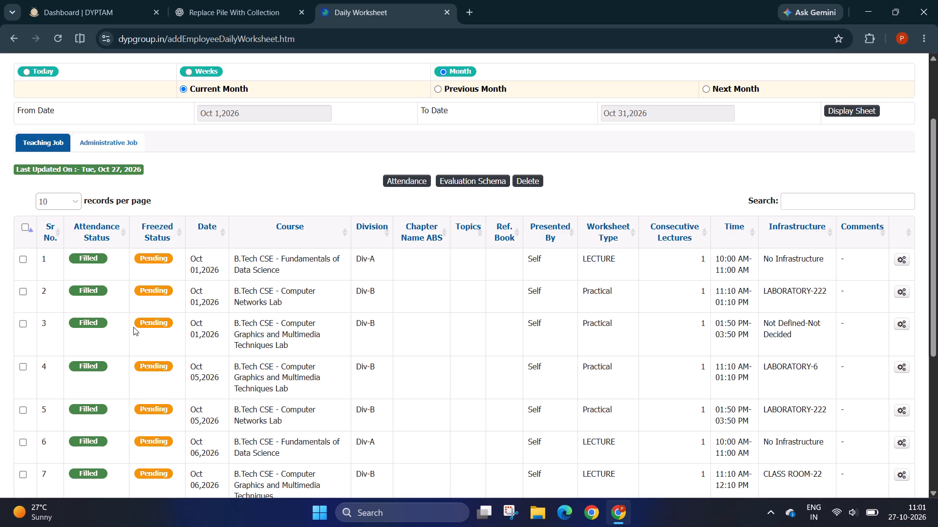
scroll(316, 404, "down", 6)
scroll(542, 398, "down", 1)
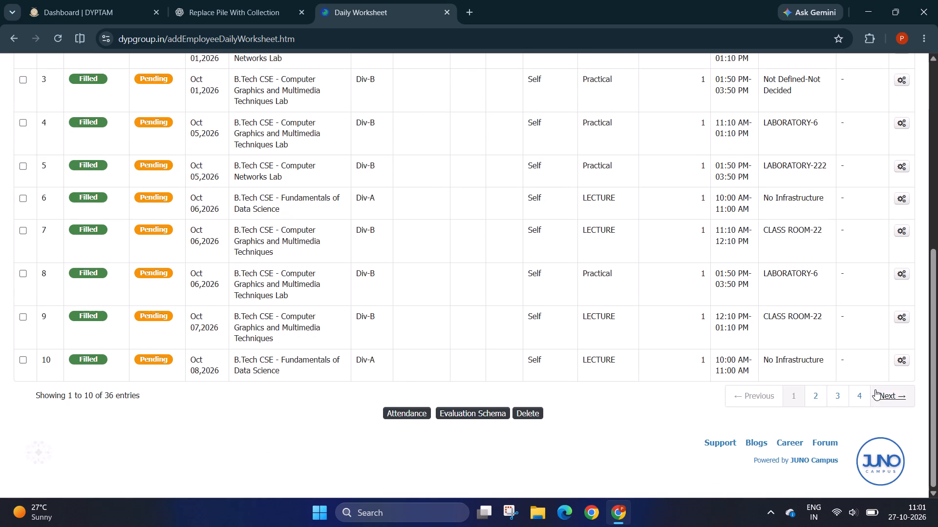
left_click(875, 389)
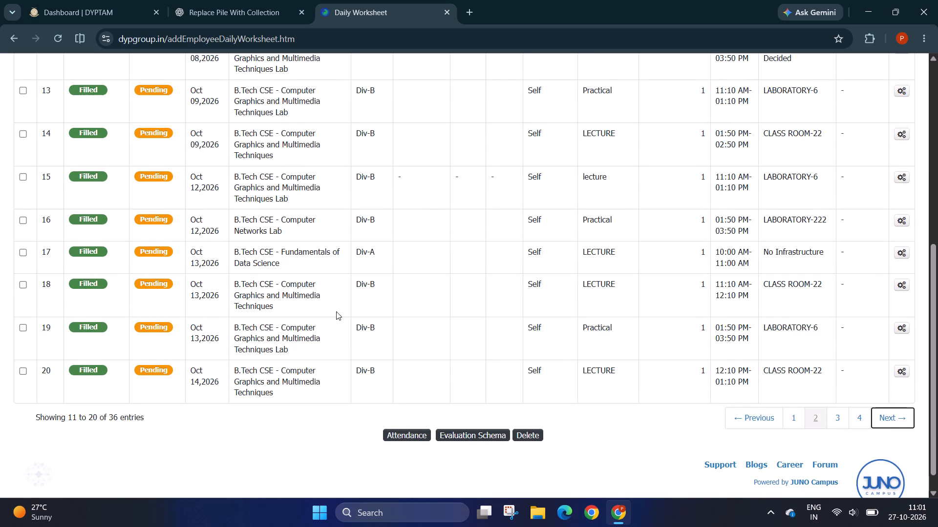
left_click(26, 251)
left_click(419, 437)
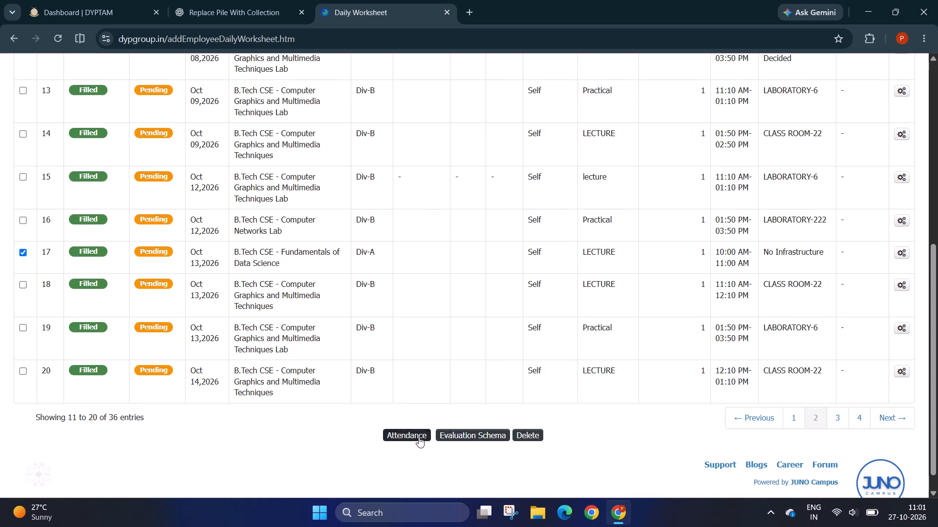
left_click(360, 173)
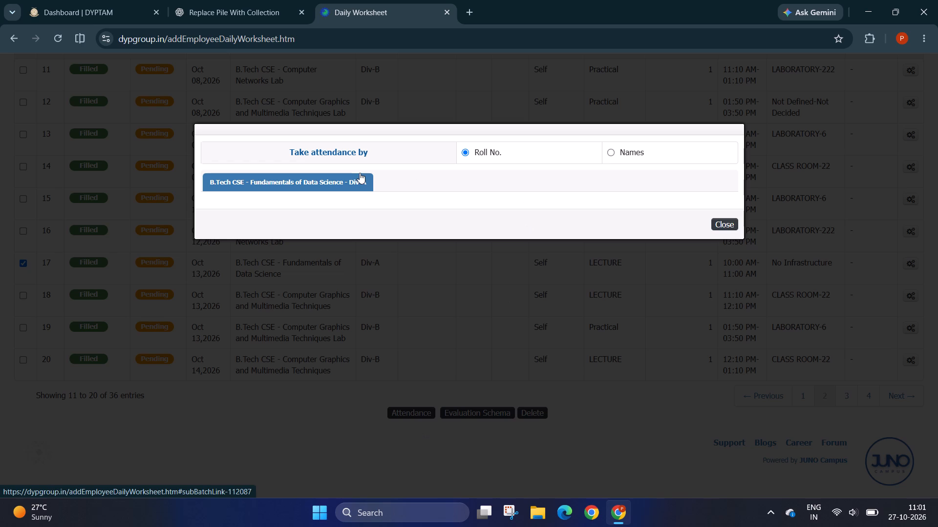
left_click(362, 181)
Mark roll numbers B96 and A101 present for worksheet entry 17 and submit the attendance.
scroll(400, 272, "down", 2)
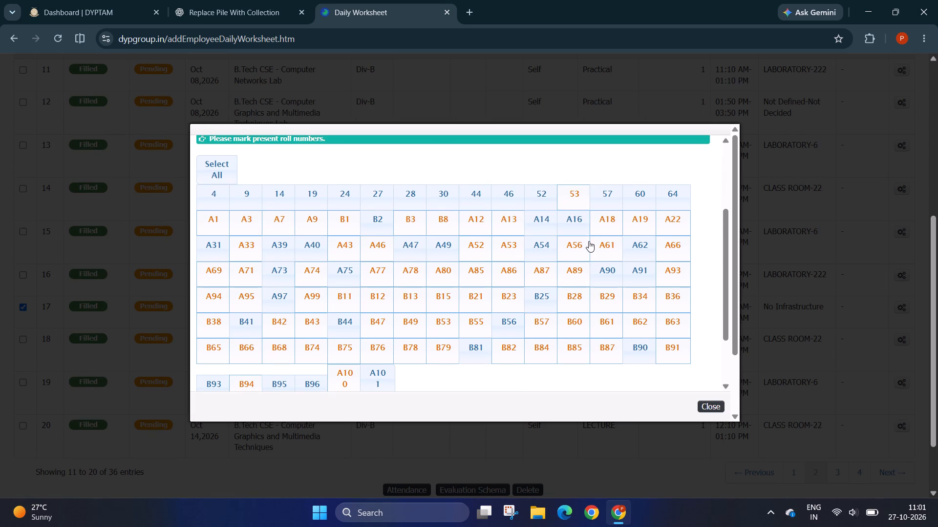
scroll(577, 293, "down", 1)
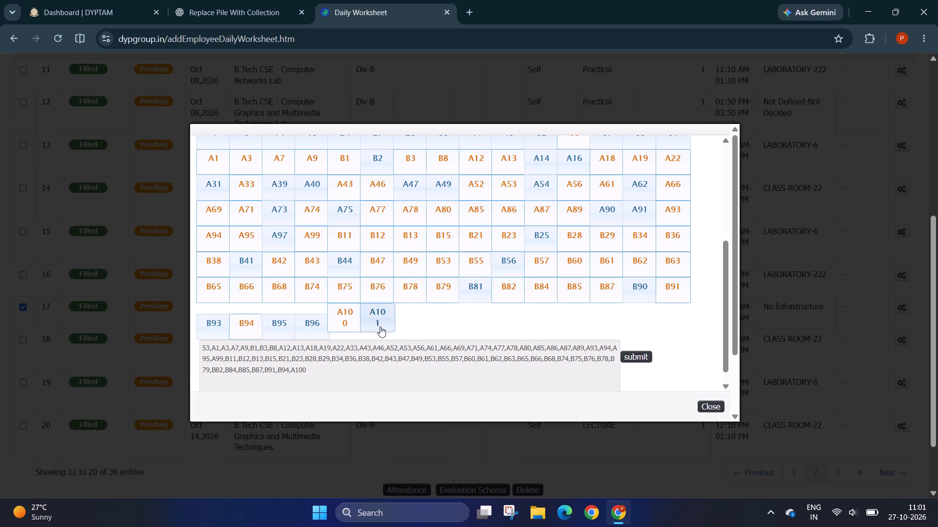
left_click(317, 325)
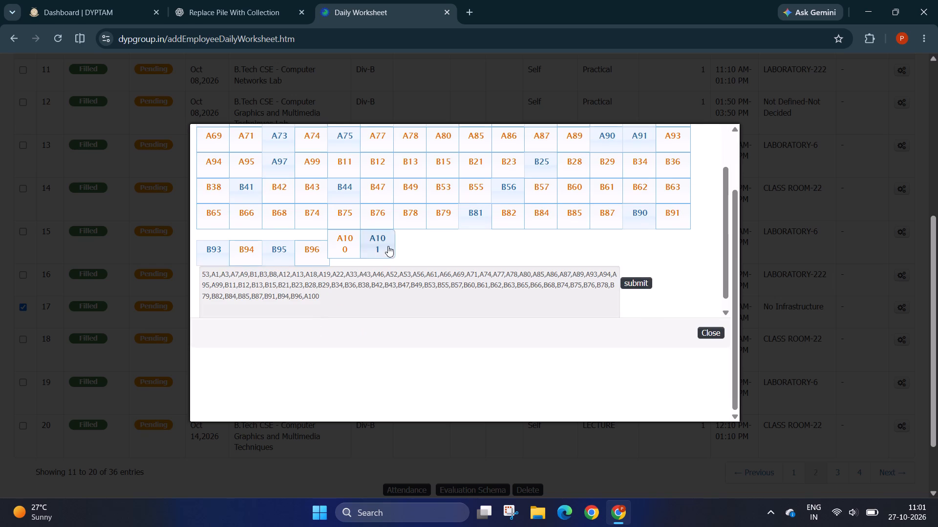
left_click(392, 245)
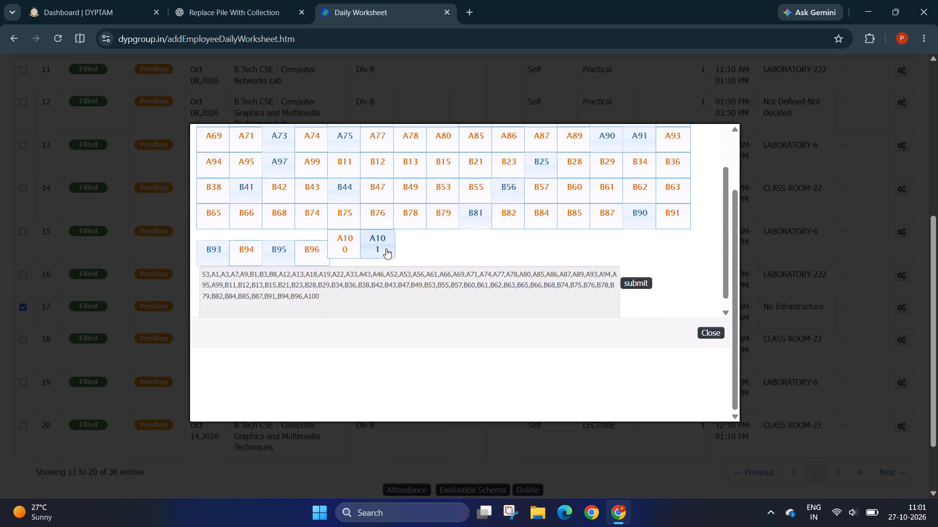
left_click(382, 248)
left_click(637, 281)
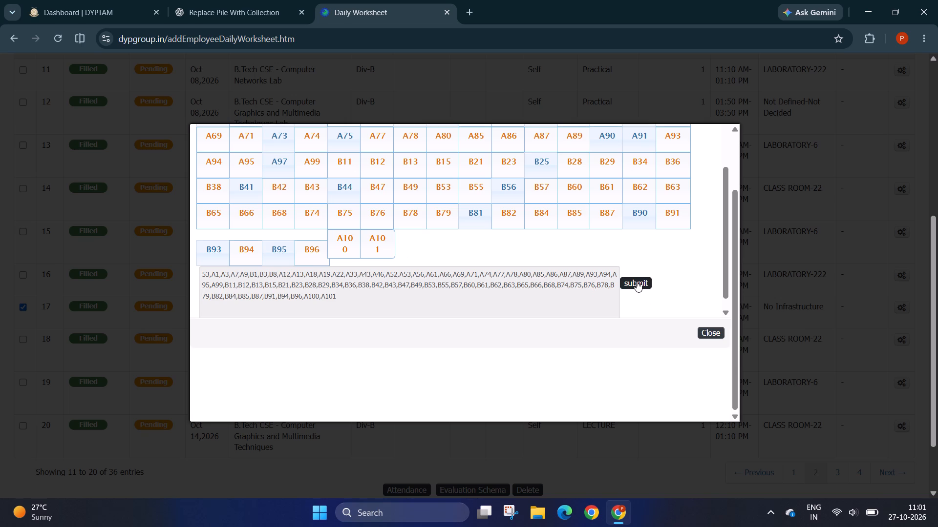
left_click(624, 282)
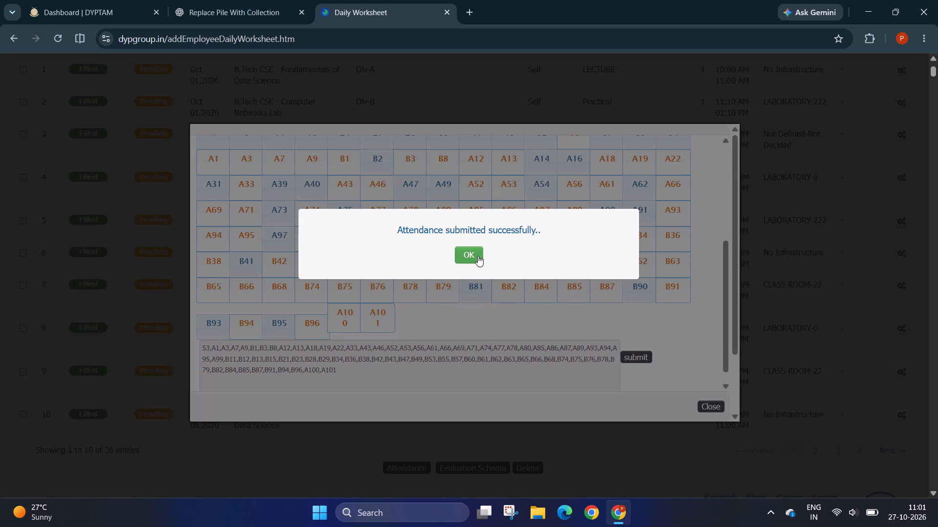
left_click(478, 256)
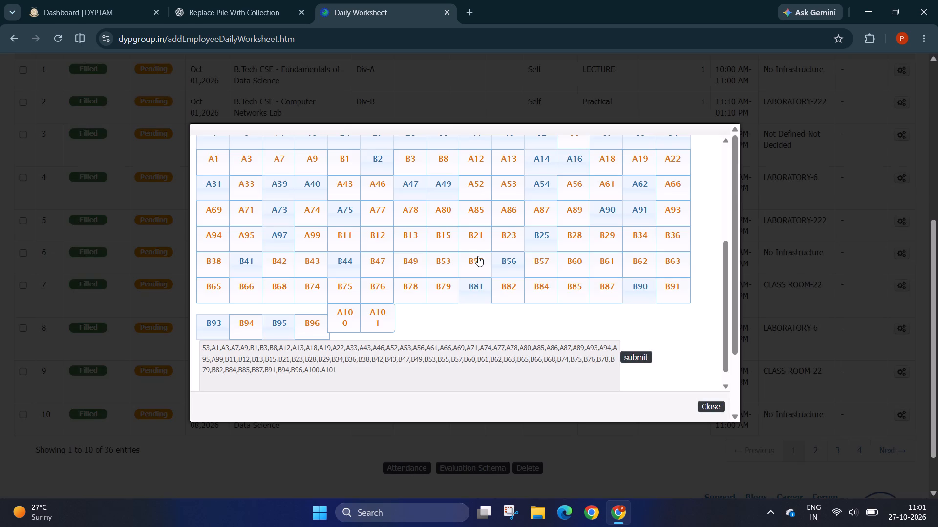
Mark roll number B2 present as well, resubmit the attendance for entry 17, and close its sheet.
scroll(466, 209, "up", 2)
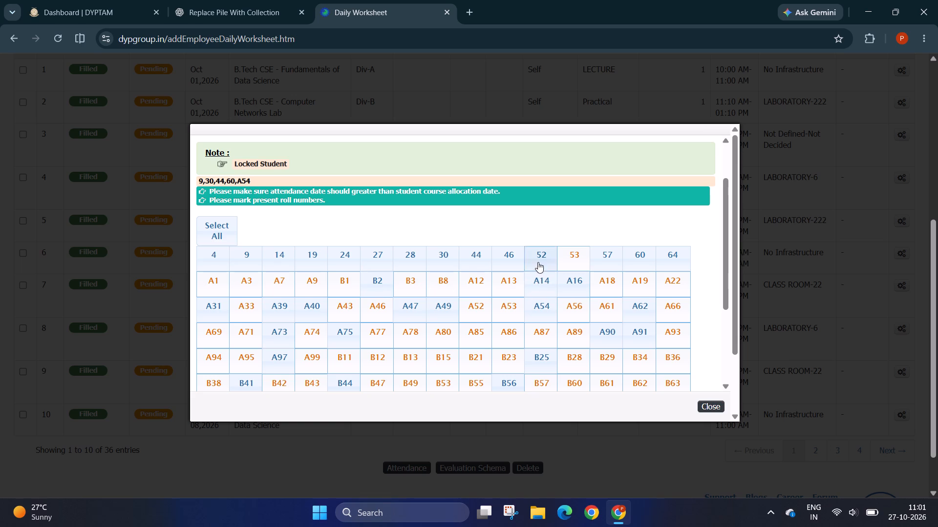
left_click(384, 285)
scroll(476, 318, "down", 3)
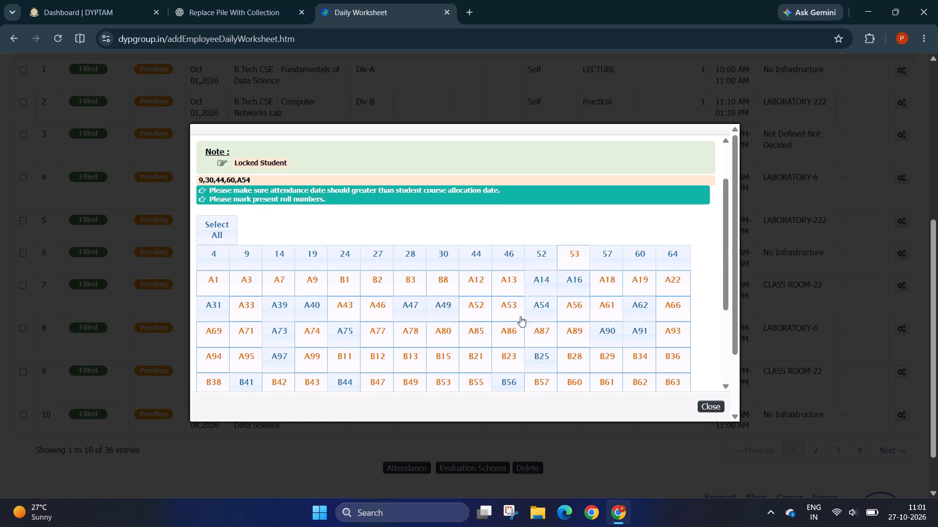
scroll(520, 316, "down", 1)
left_click(632, 344)
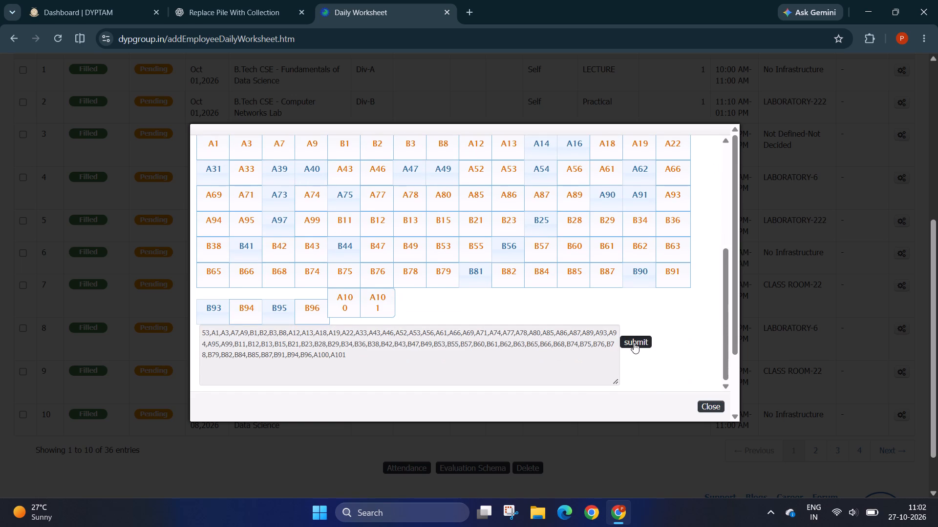
left_click(634, 343)
left_click(467, 252)
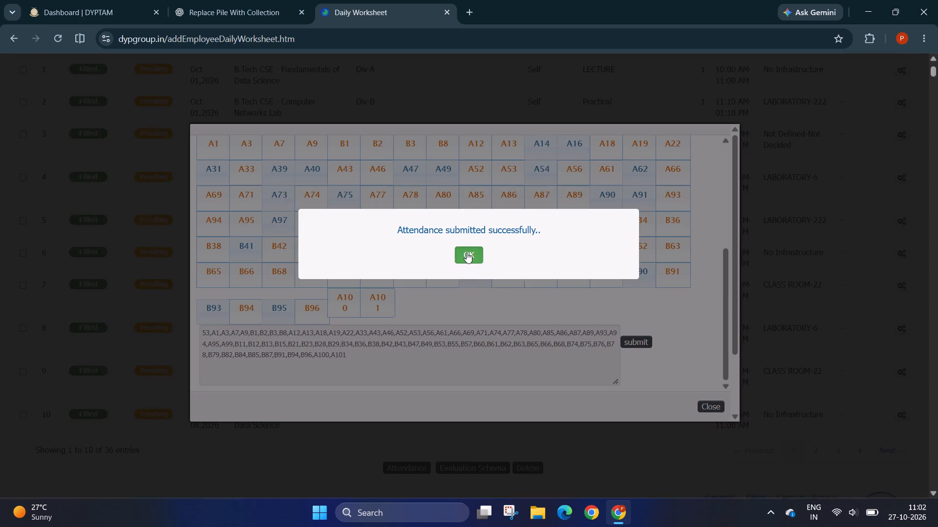
left_click(712, 408)
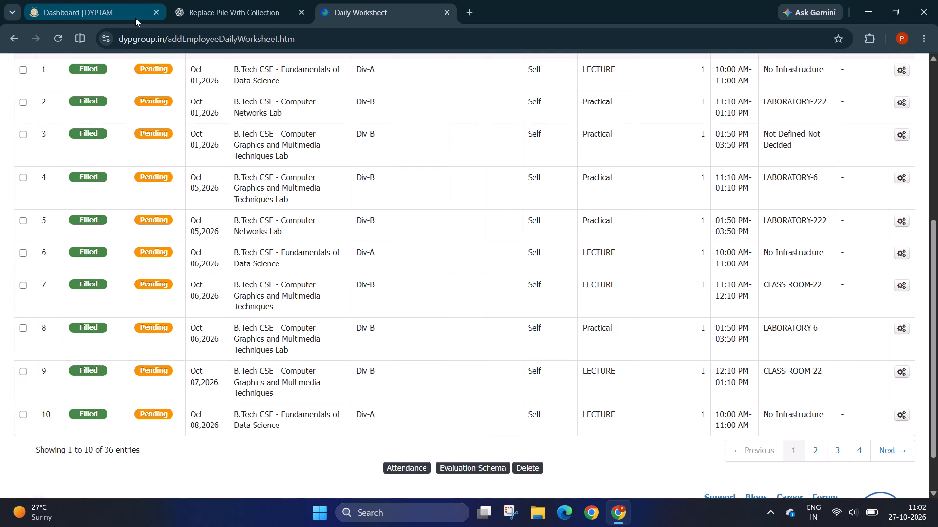
Open the roll-number attendance sheet for worksheet entry 1, the October 1 Fundamentals of Data Science Div-A lecture.
scroll(27, 0, "down", 2)
scroll(116, 177, "up", 2)
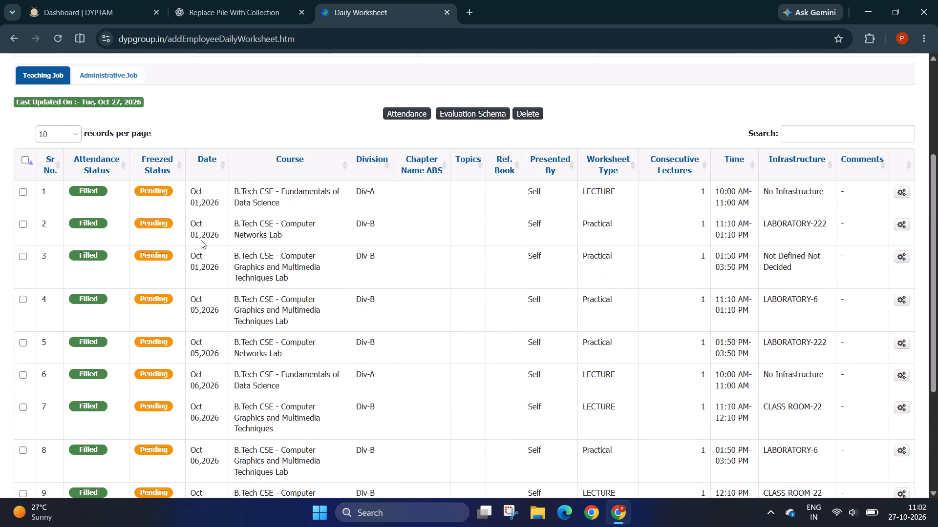
left_click(20, 195)
scroll(320, 303, "down", 5)
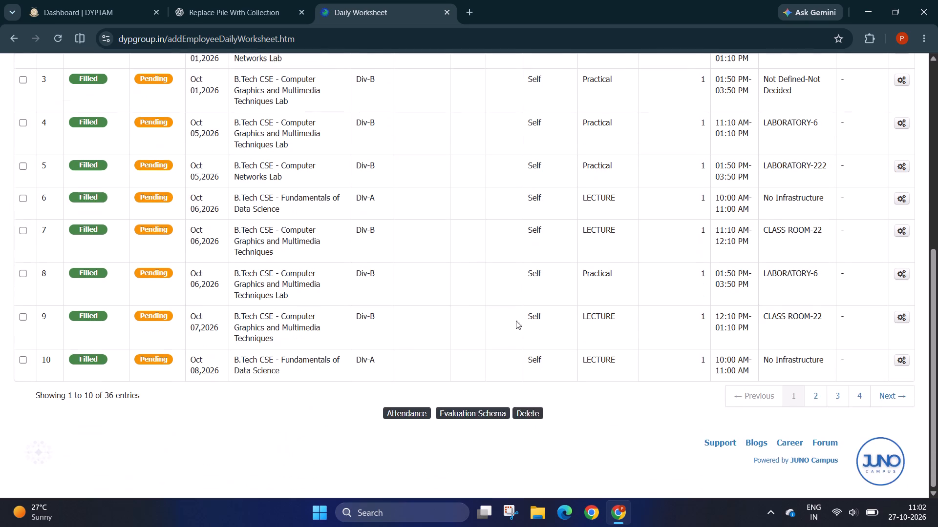
left_click(409, 408)
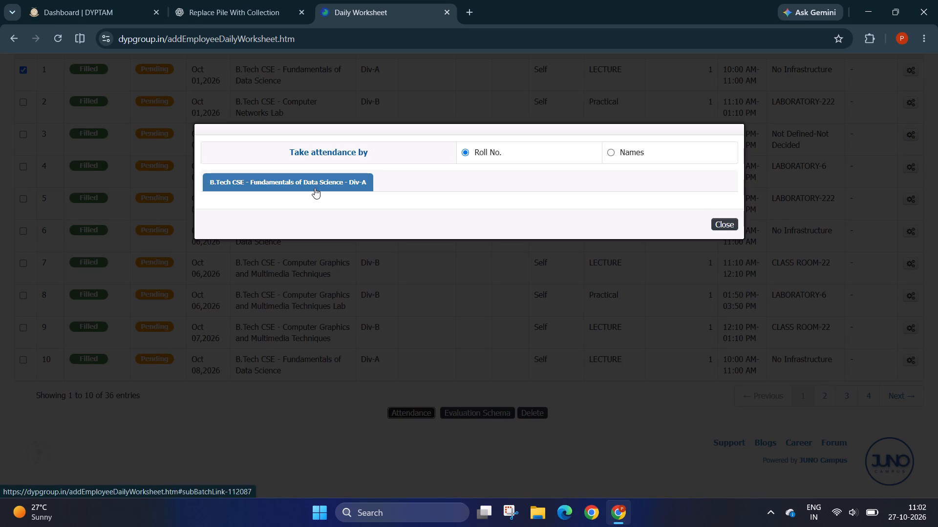
left_click(315, 185)
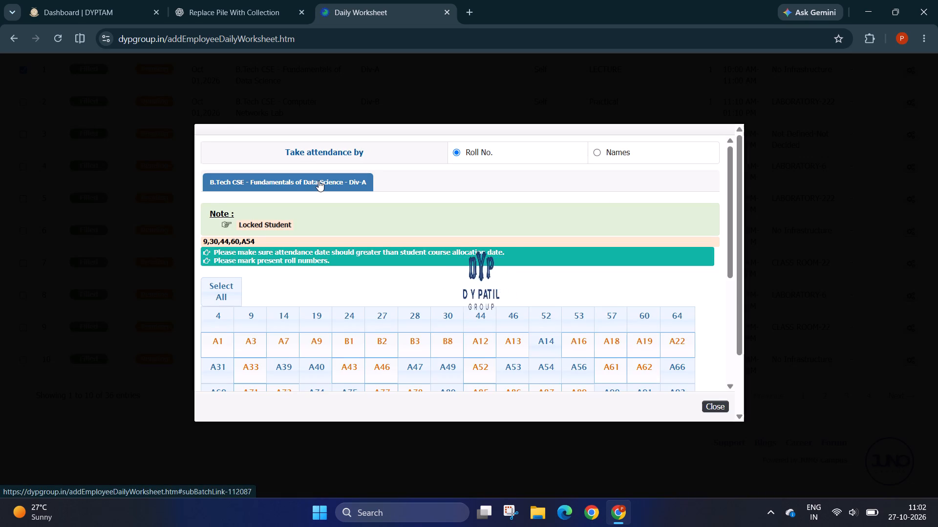
Mark roll numbers A101, B78 and A53 present in the Div-A attendance sheet for worksheet entry 1.
scroll(390, 326, "down", 7)
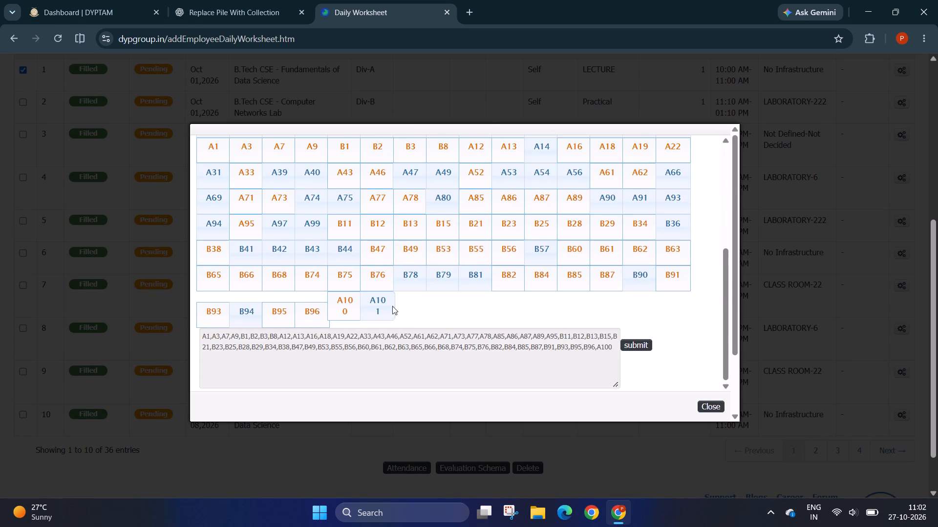
left_click(380, 311)
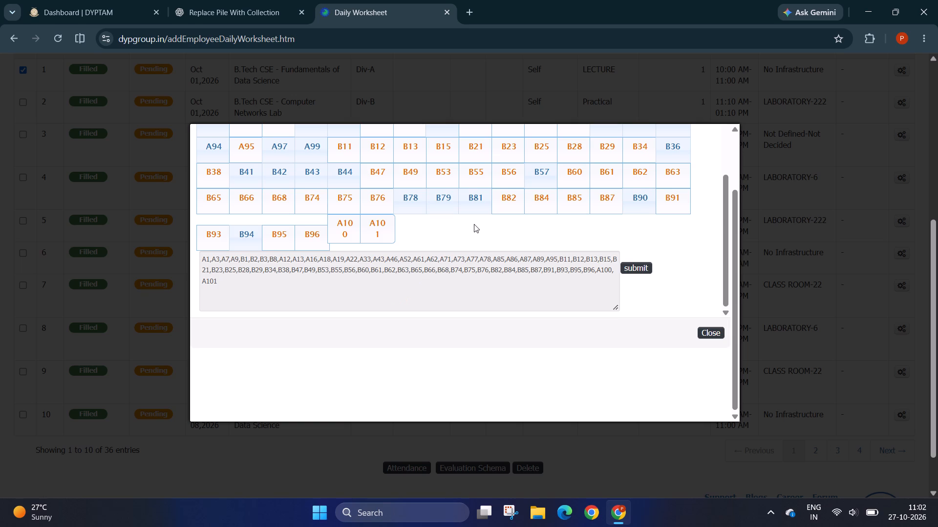
left_click(425, 202)
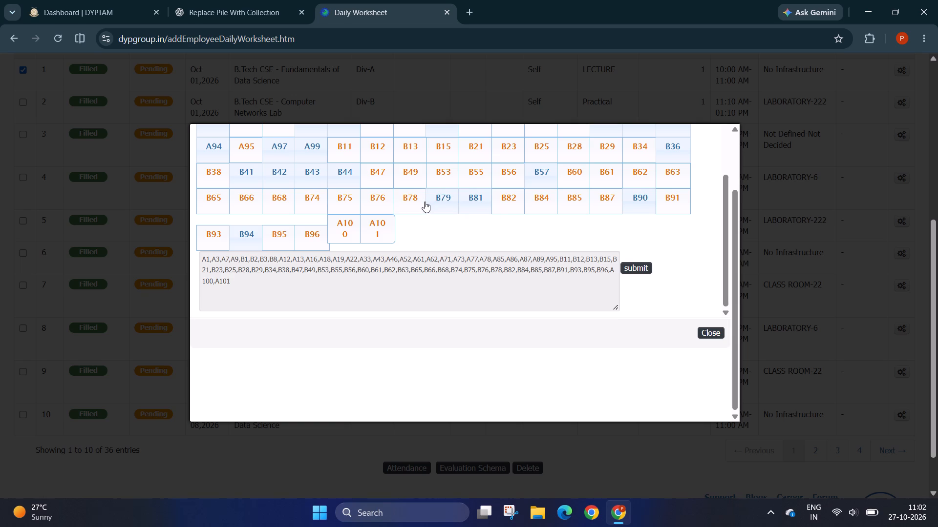
scroll(554, 205, "up", 2)
left_click(519, 221)
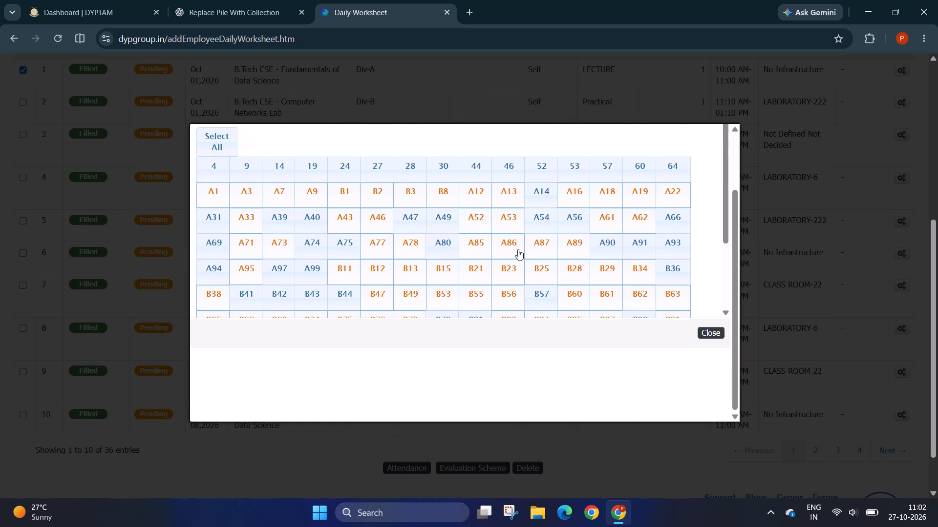
scroll(518, 252, "down", 6)
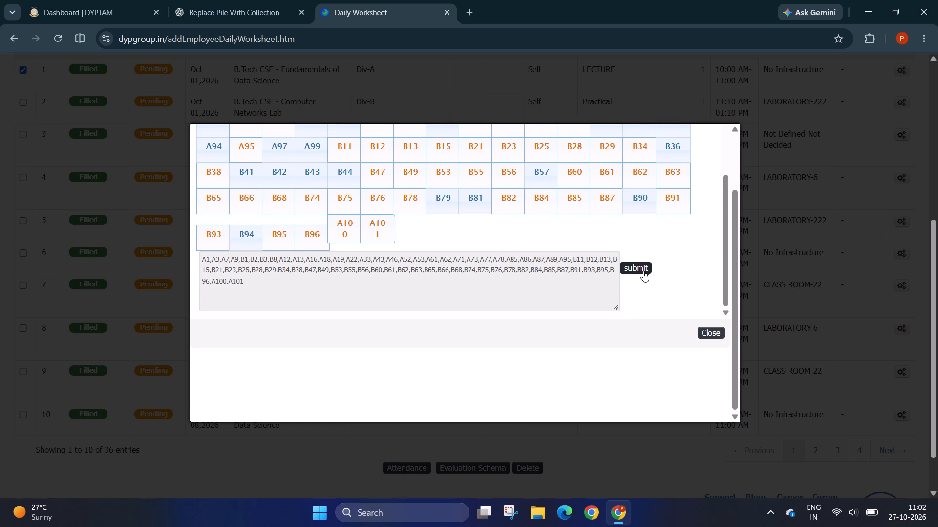
Submit the Fundamentals of Data Science attendance for worksheet entry 1 and close its attendance sheet.
left_click(643, 271)
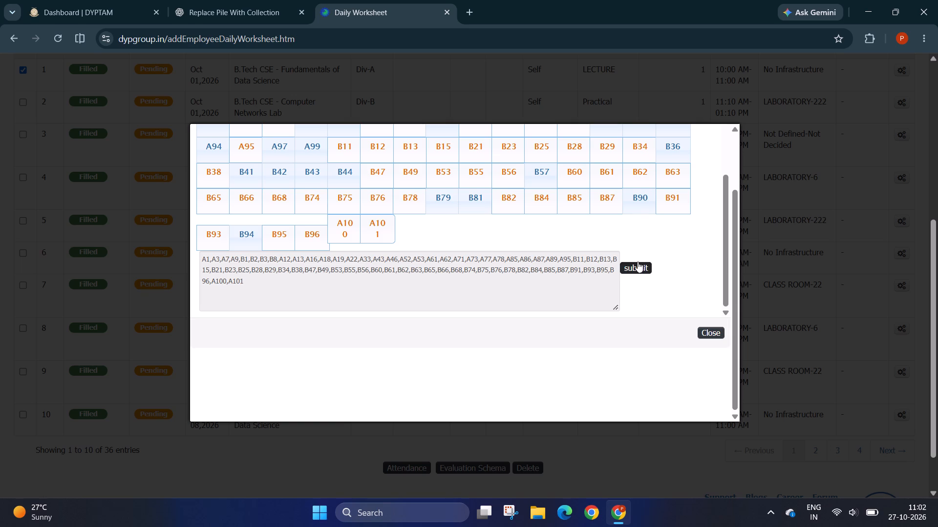
left_click(637, 266)
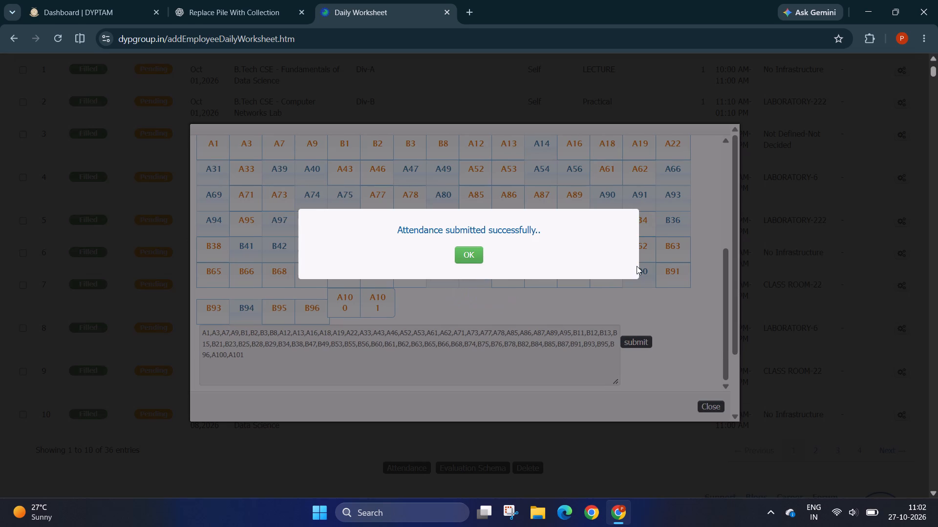
left_click(476, 257)
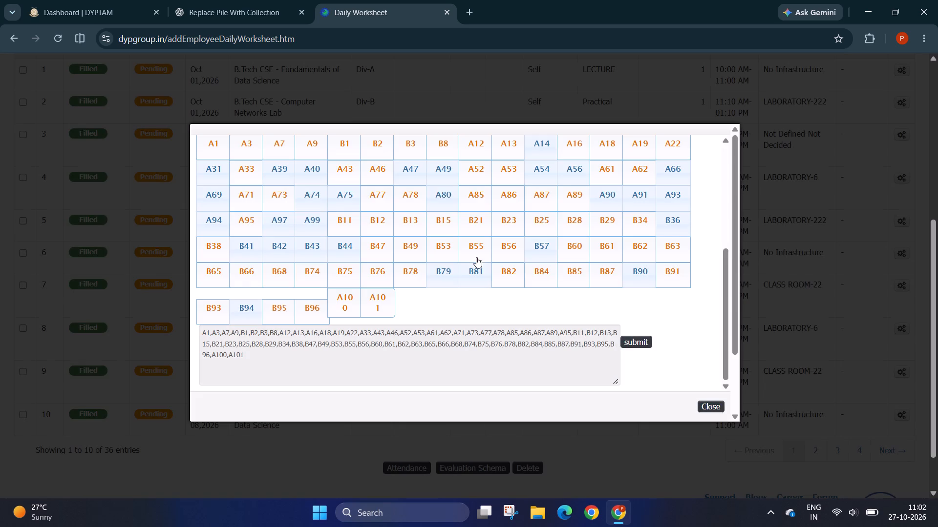
left_click(714, 403)
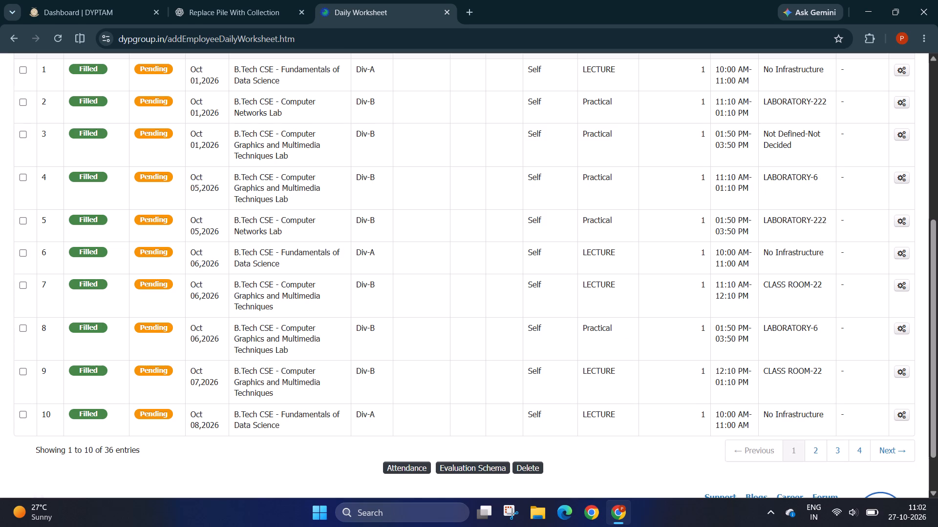
Open the roll-number attendance sheet for worksheet entry 6, the October 6 Fundamentals of Data Science Div-A lecture.
left_click(21, 256)
left_click(400, 466)
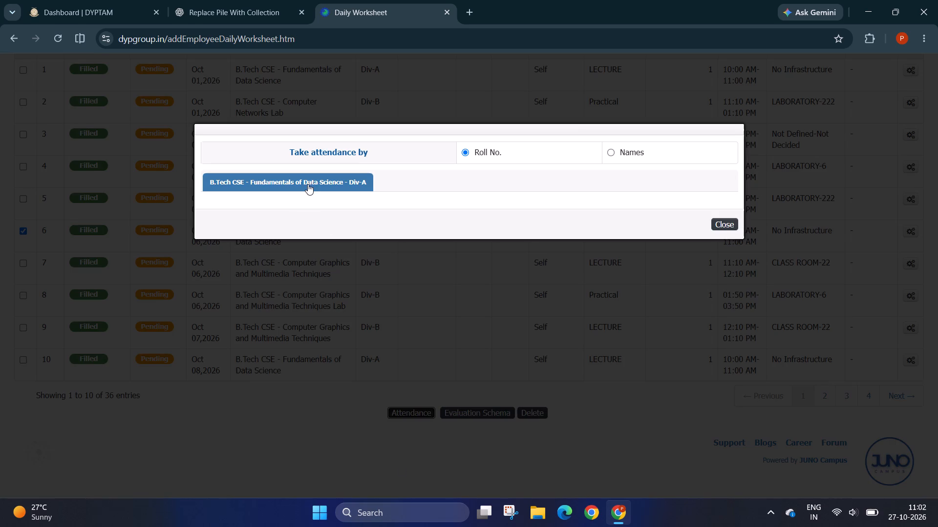
left_click(308, 181)
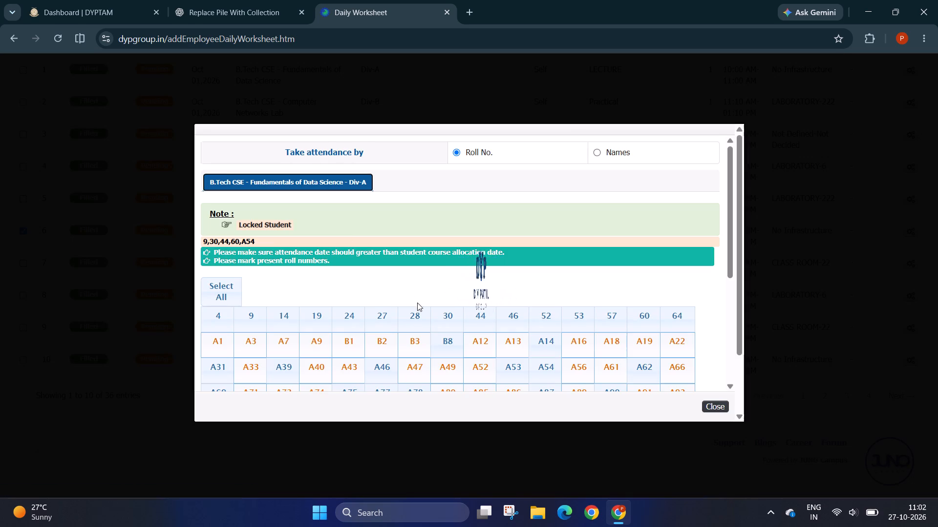
Mark roll numbers B78 and A53 present in the Div-A attendance sheet for worksheet entry 6.
scroll(424, 318, "down", 1)
scroll(432, 361, "down", 3)
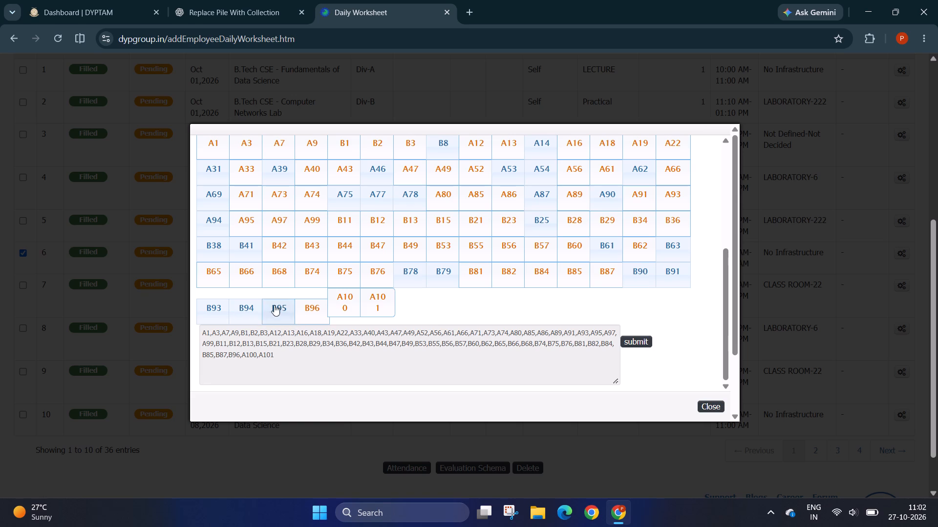
left_click(405, 276)
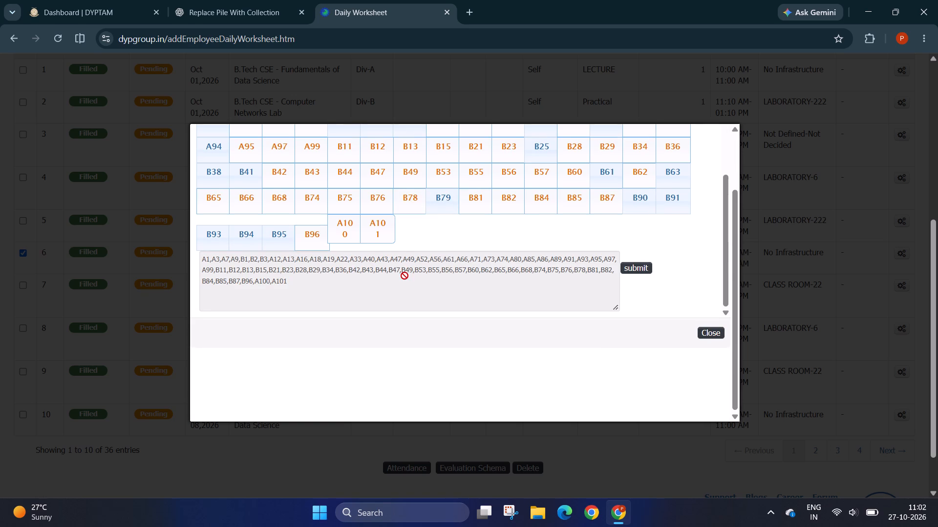
scroll(508, 213, "up", 2)
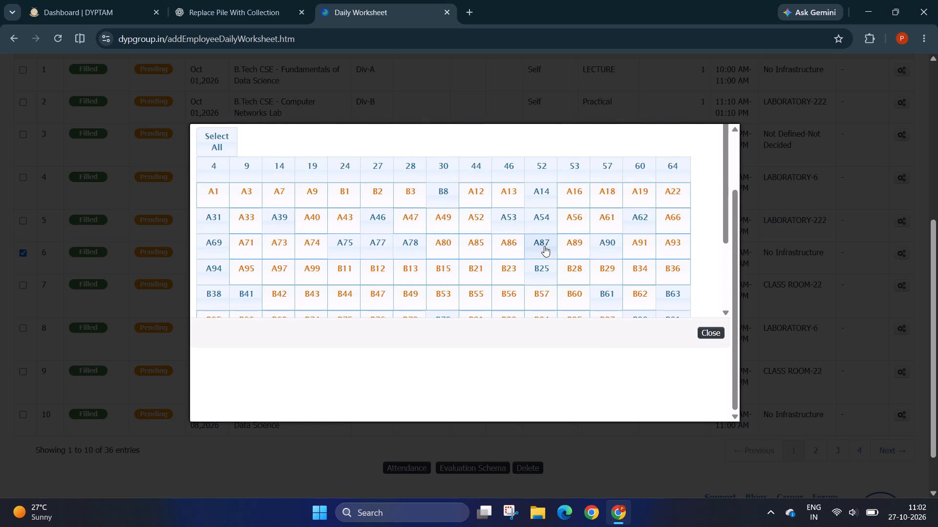
left_click(513, 225)
Submit the Fundamentals of Data Science Div-A attendance for worksheet entry 6.
scroll(590, 283, "down", 6)
left_click(633, 266)
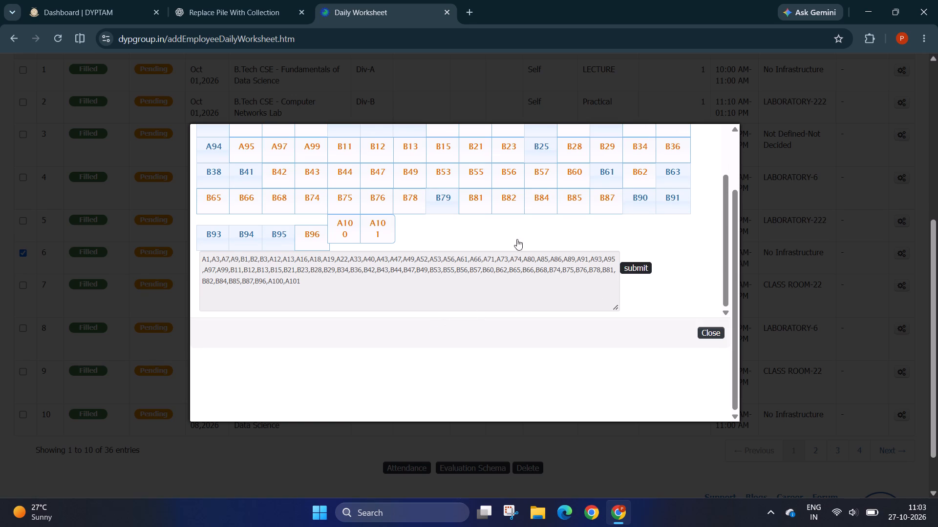
scroll(486, 202, "up", 3)
left_click(472, 252)
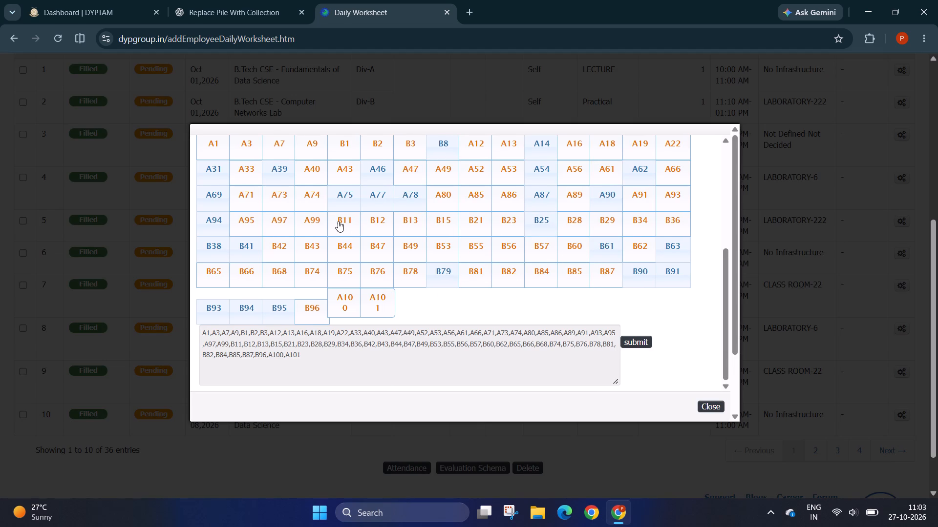
scroll(338, 221, "up", 6)
scroll(393, 267, "down", 1)
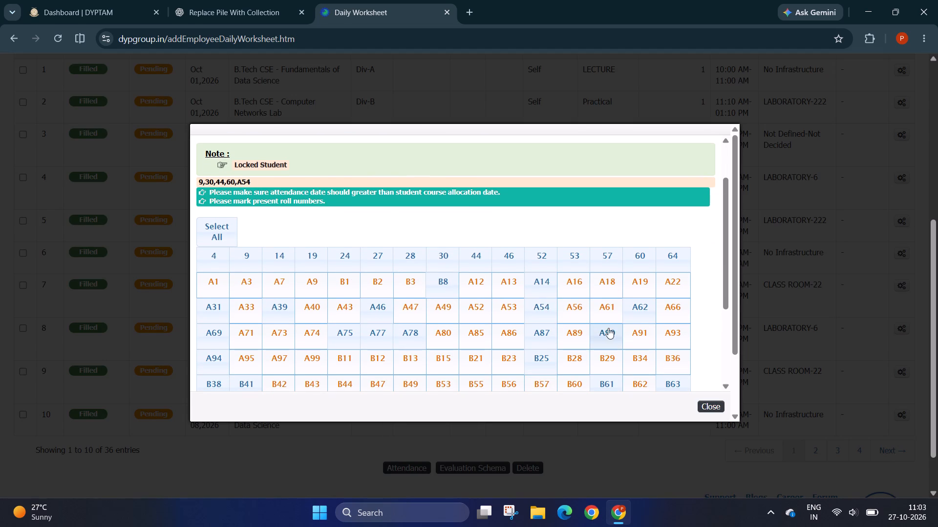
scroll(605, 328, "down", 1)
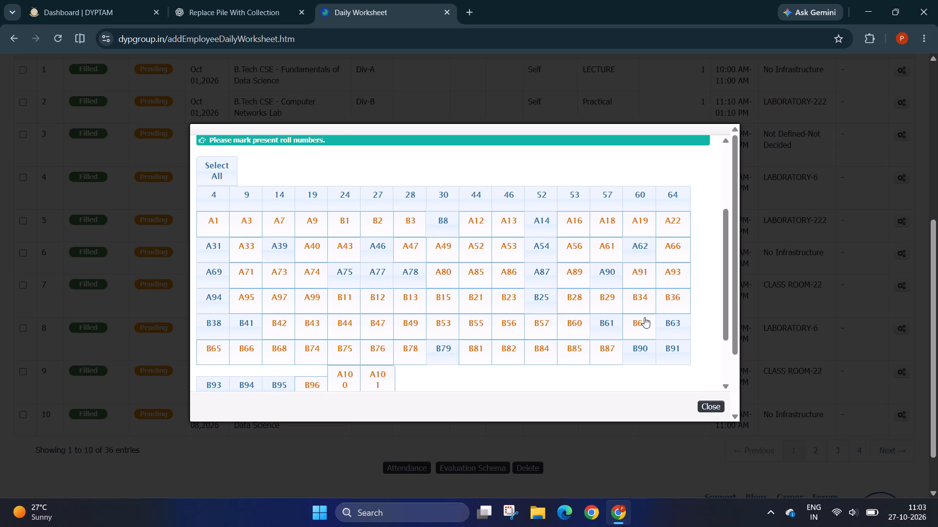
left_click(225, 327)
Resubmit the Fundamentals of Data Science attendance for worksheet entry 6 and close its attendance sheet.
scroll(577, 365, "down", 2)
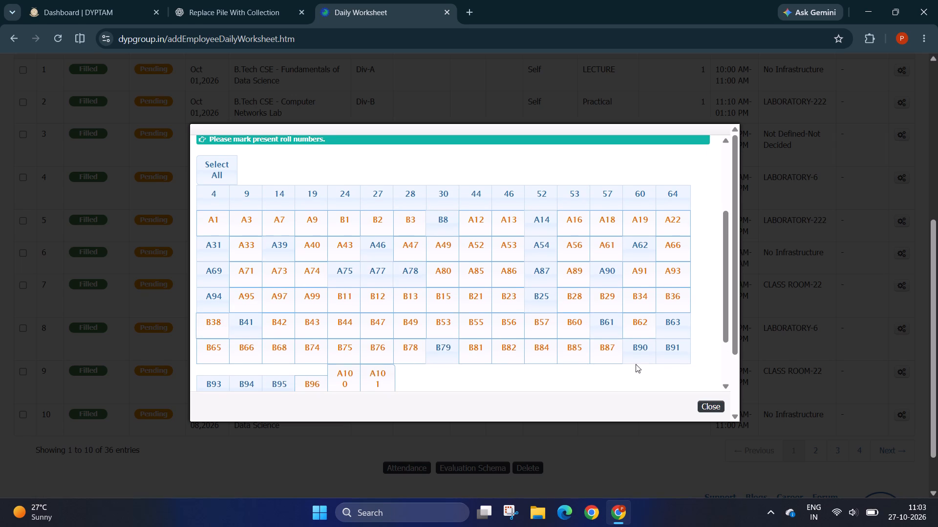
scroll(636, 364, "down", 1)
left_click(636, 338)
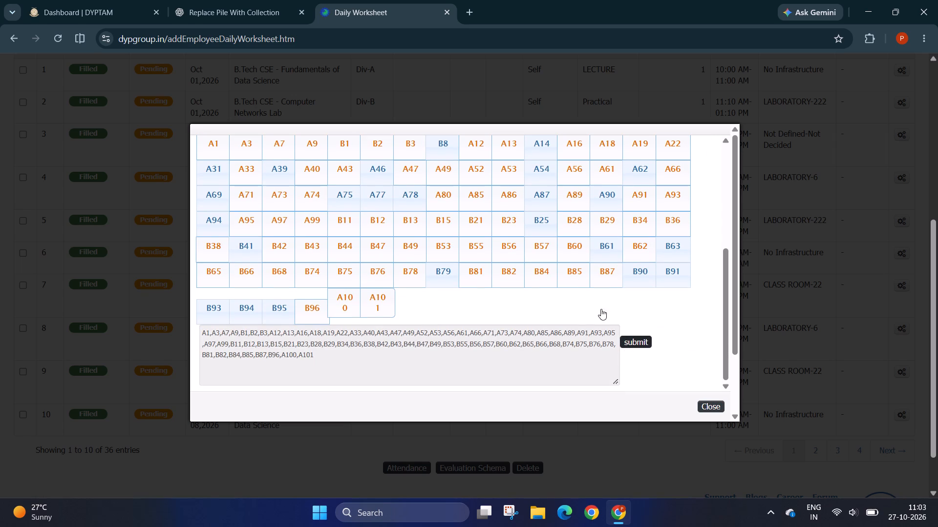
left_click(642, 344)
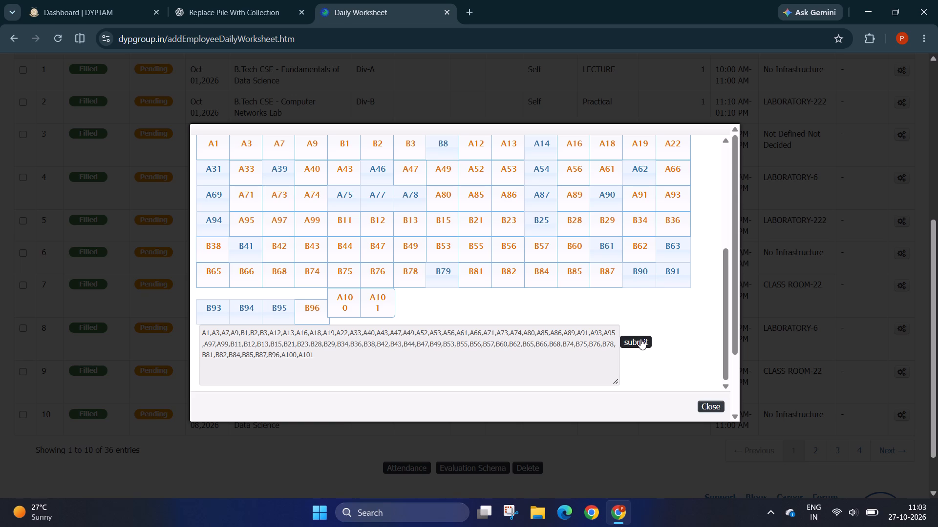
left_click(640, 339)
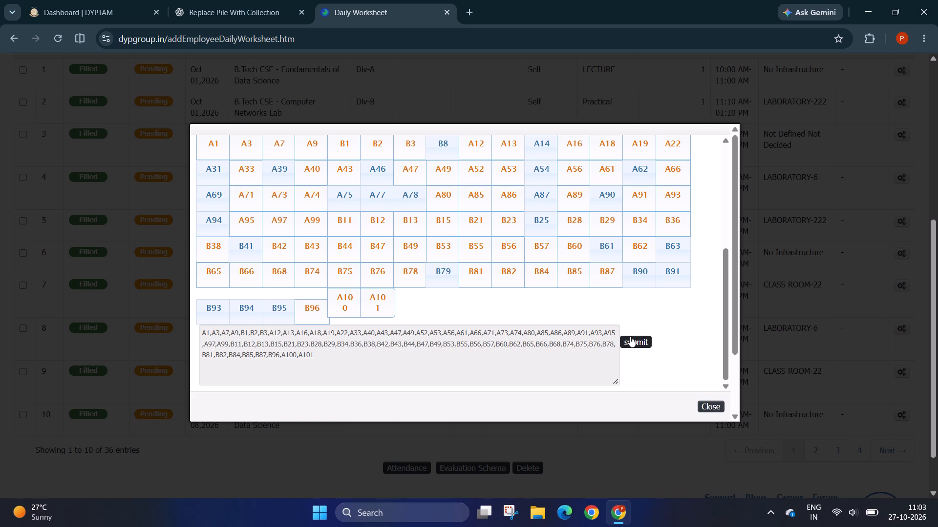
left_click(630, 336)
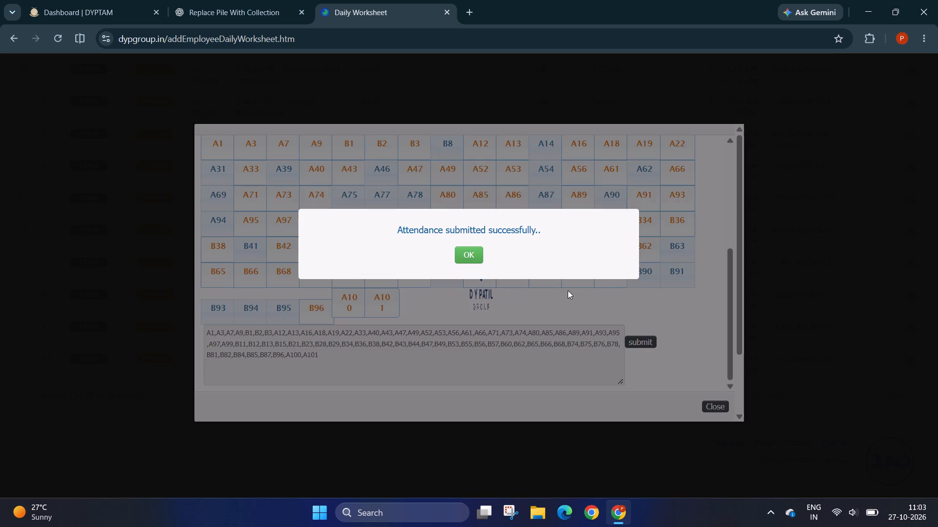
left_click(466, 253)
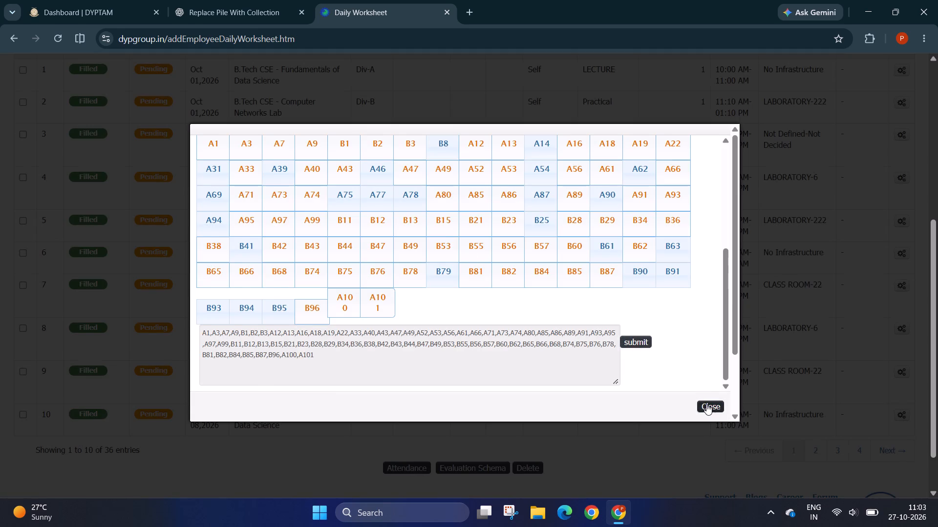
left_click(706, 404)
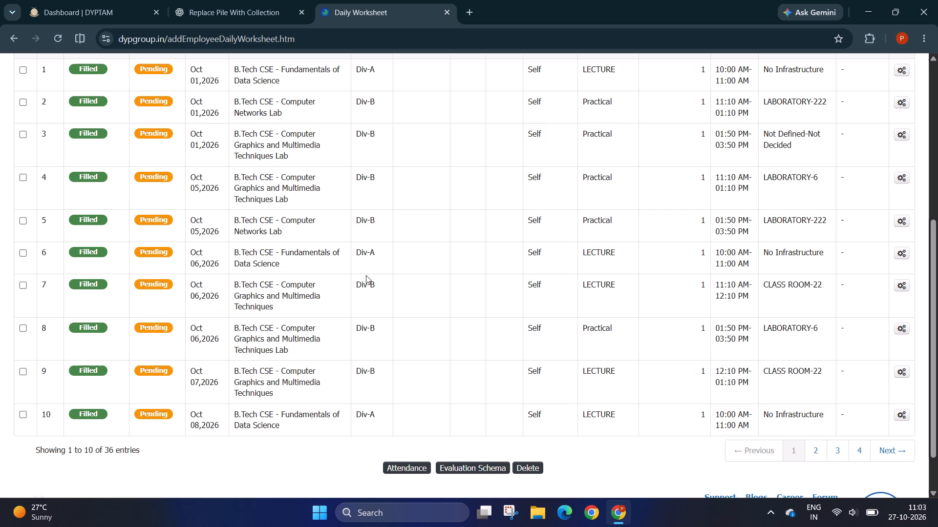
Open the roll-number attendance sheet for worksheet entry 10, the October 8 Fundamentals of Data Science Div-A lecture.
scroll(366, 275, "down", 2)
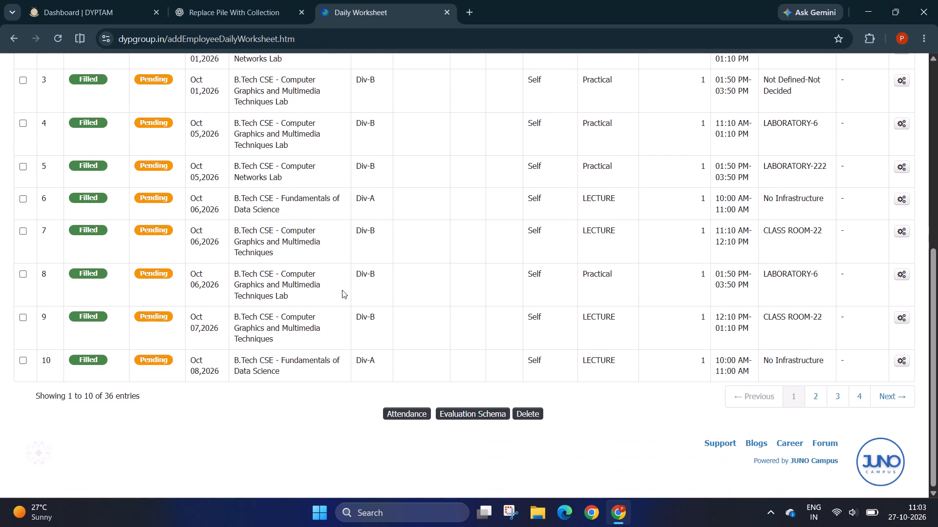
left_click(26, 357)
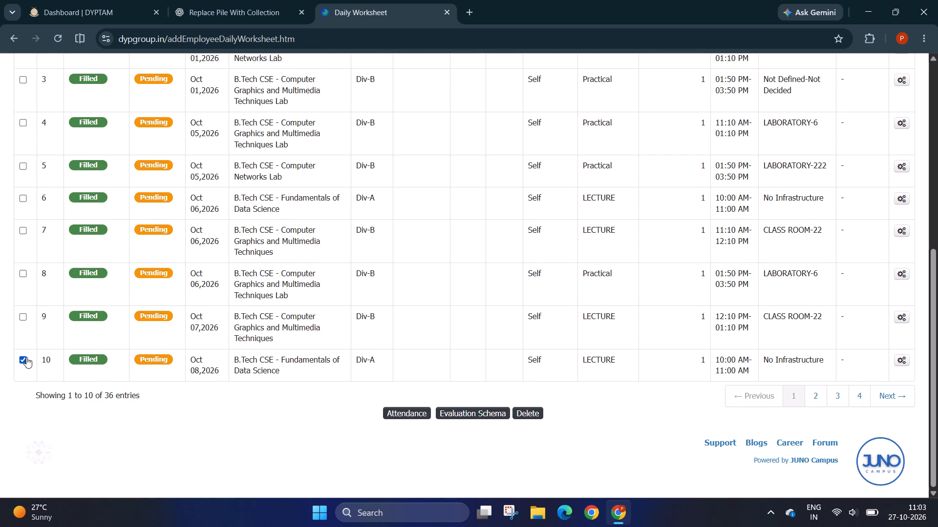
left_click(400, 412)
left_click(333, 182)
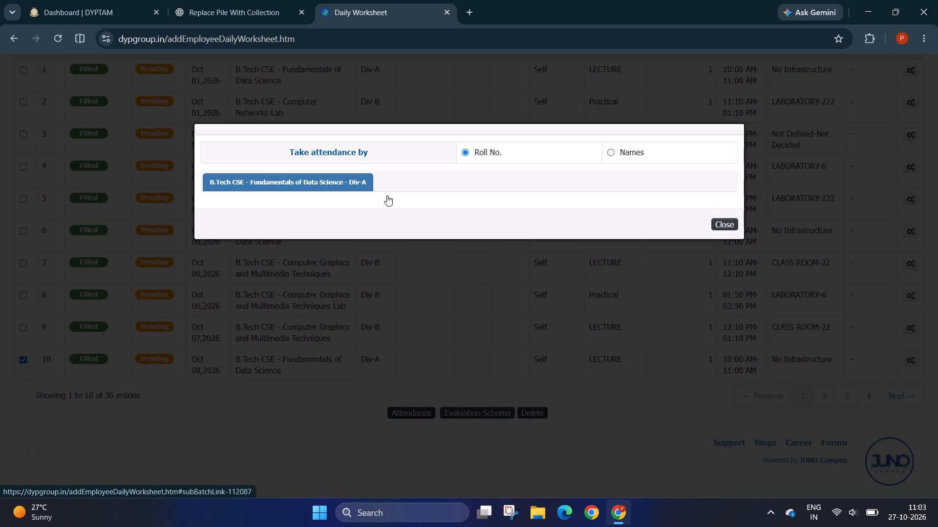
left_click(358, 185)
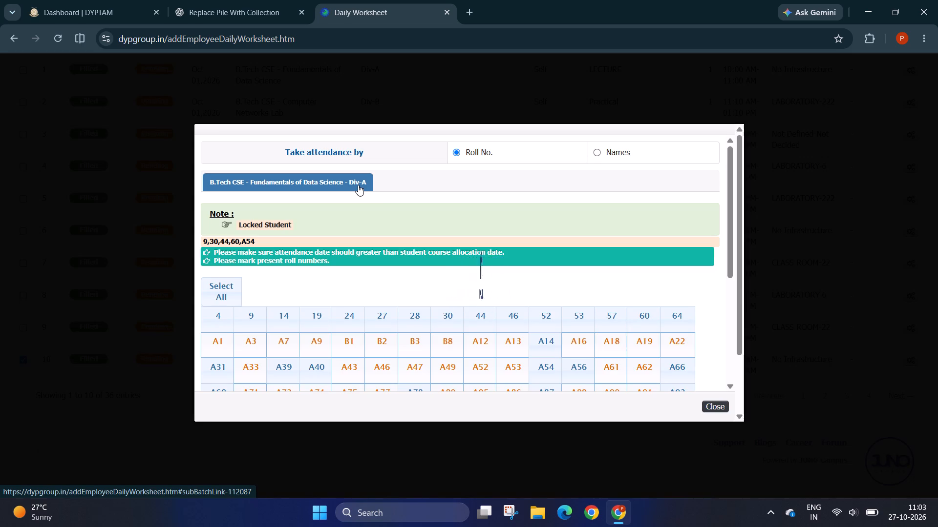
scroll(449, 261, "down", 7)
scroll(525, 283, "down", 7)
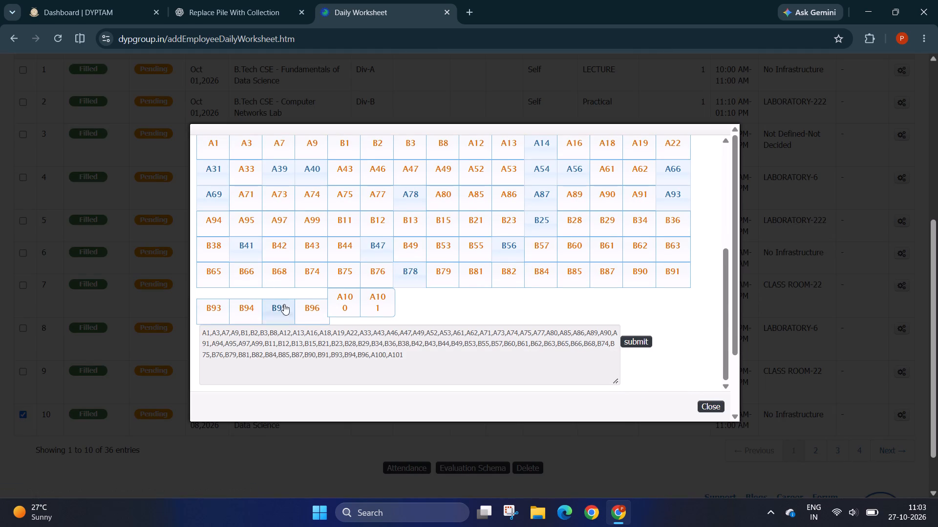
left_click(415, 277)
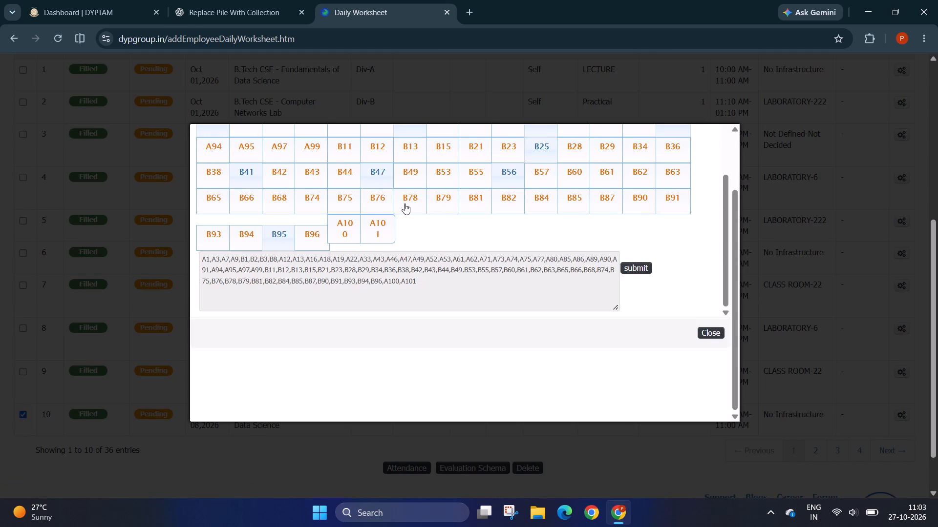
scroll(513, 182, "up", 3)
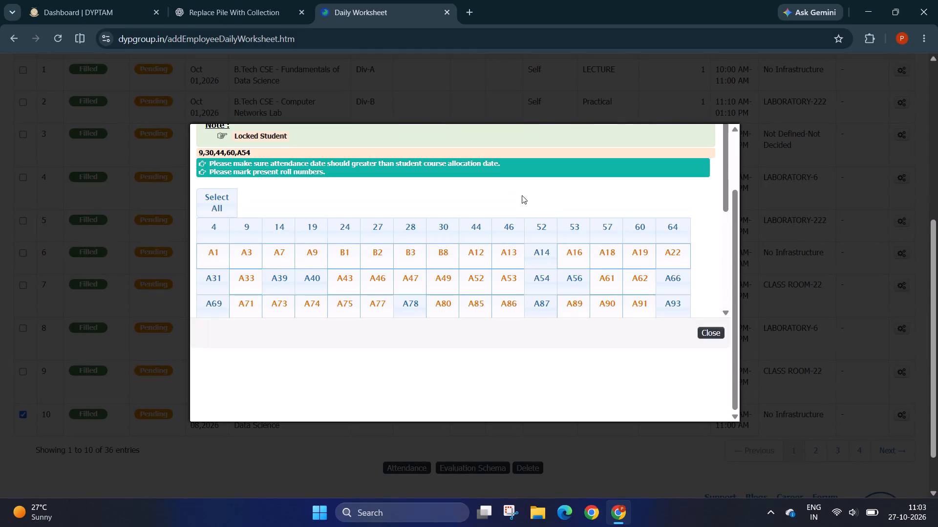
scroll(563, 288, "down", 1)
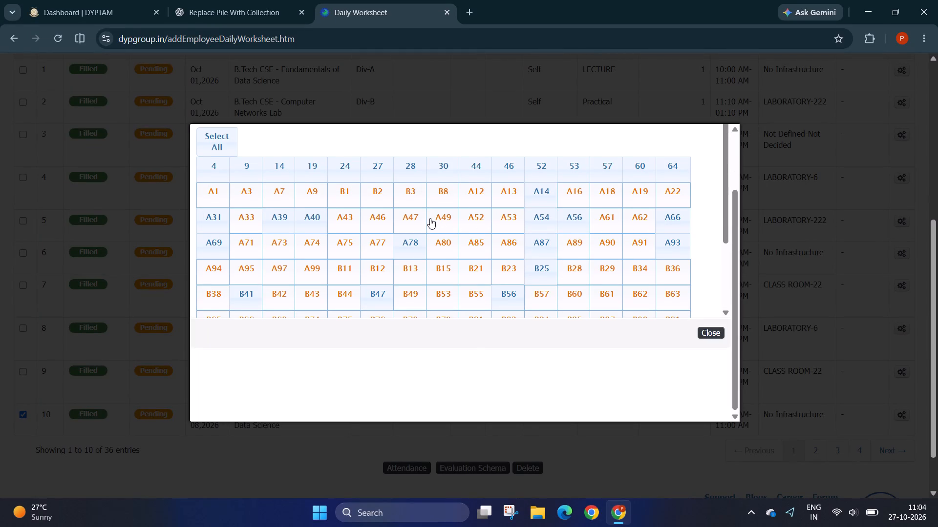
left_click(382, 304)
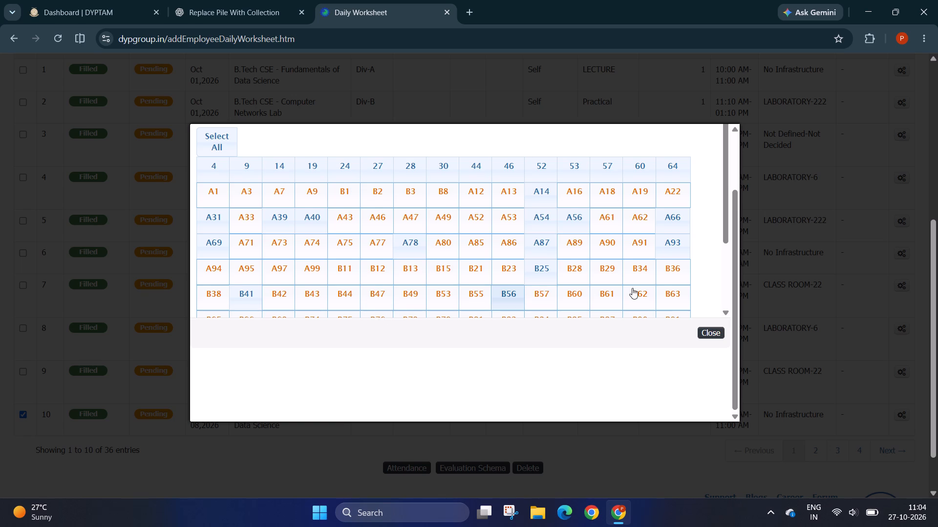
Submit the Fundamentals of Data Science attendance for worksheet entry 10 and close its attendance sheet.
scroll(632, 288, "down", 1)
scroll(467, 250, "up", 1)
scroll(564, 332, "down", 4)
scroll(658, 280, "down", 8)
left_click(640, 264)
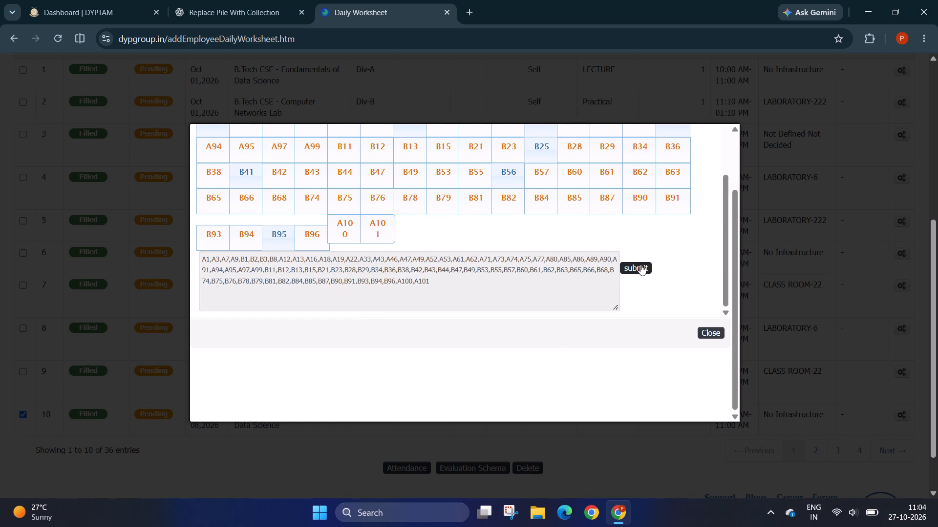
left_click(640, 264)
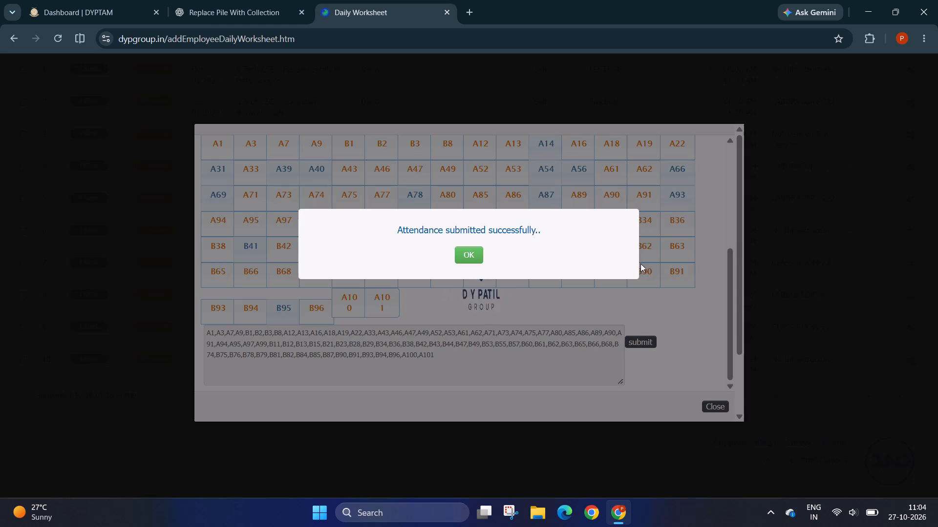
left_click(462, 253)
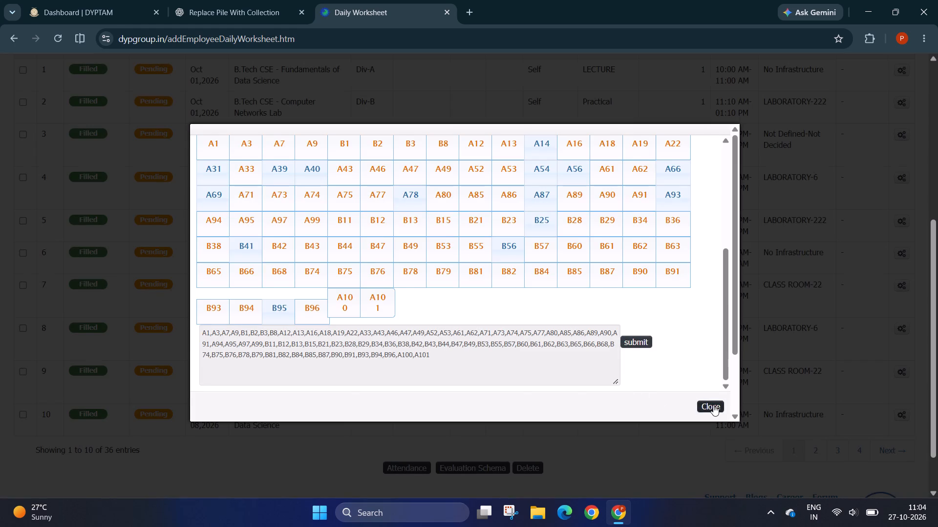
left_click(713, 405)
Switch the daily worksheet to the previous month, September 2026.
scroll(529, 275, "up", 5)
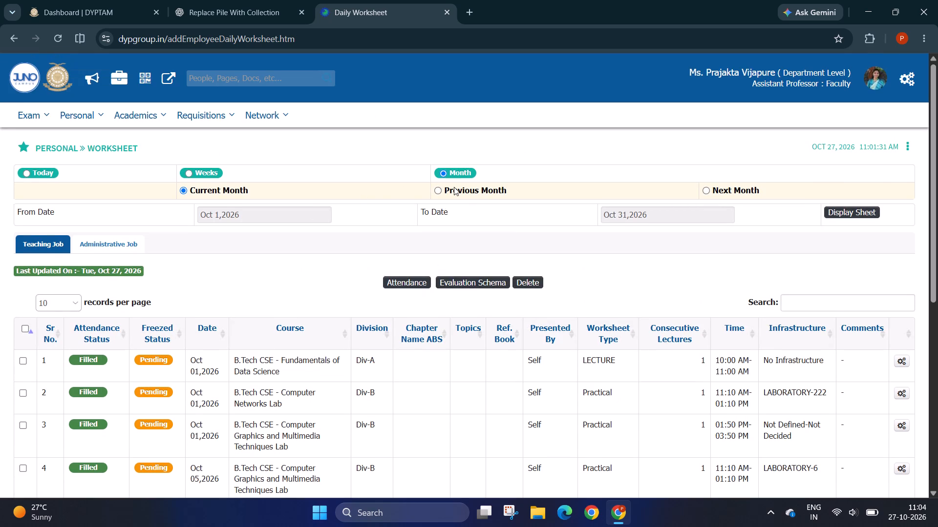
left_click(441, 193)
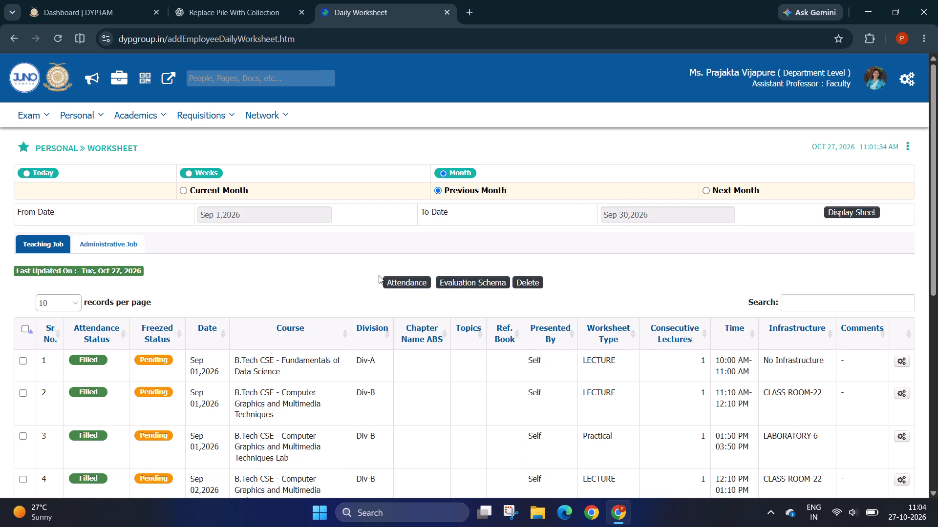
Open the roll-number attendance sheet for worksheet entry 16, the September 10 Fundamentals of Data Science Div-A lecture.
scroll(379, 279, "down", 8)
left_click(876, 397)
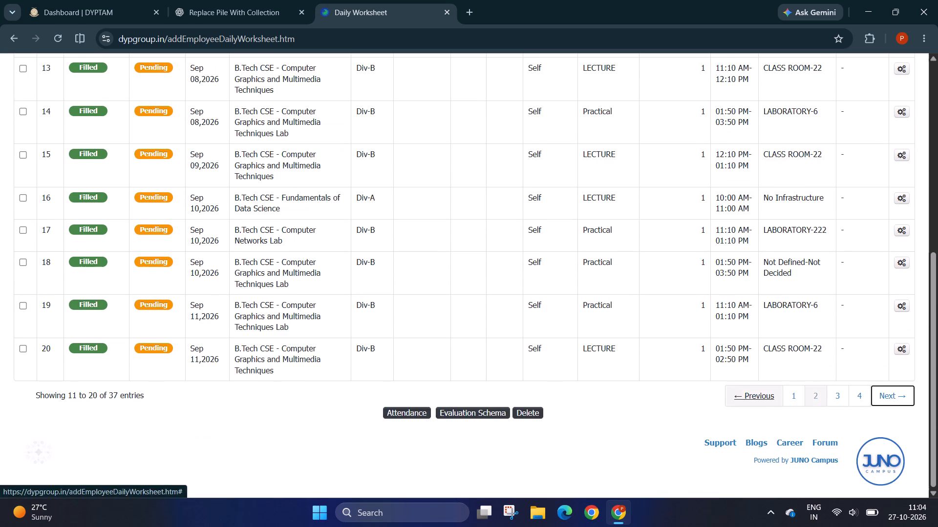
scroll(248, 195, "up", 3)
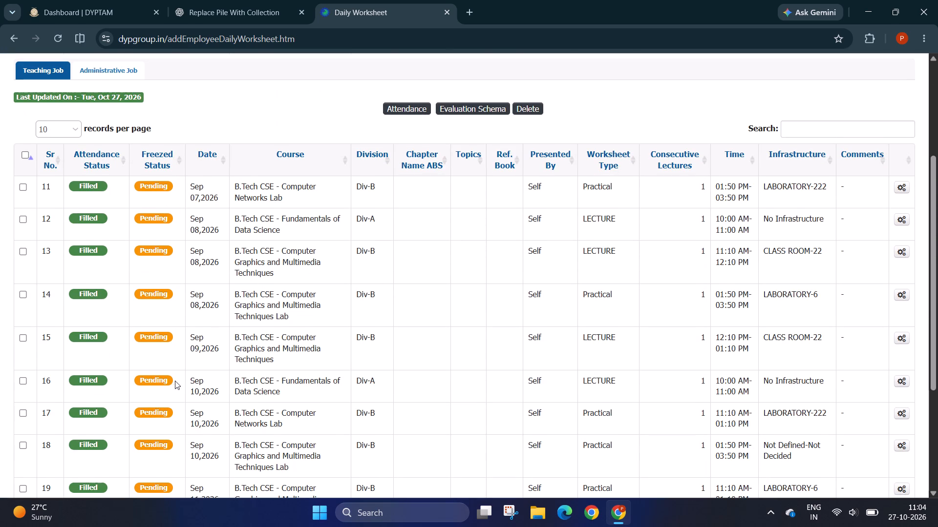
left_click(23, 379)
scroll(403, 403, "down", 7)
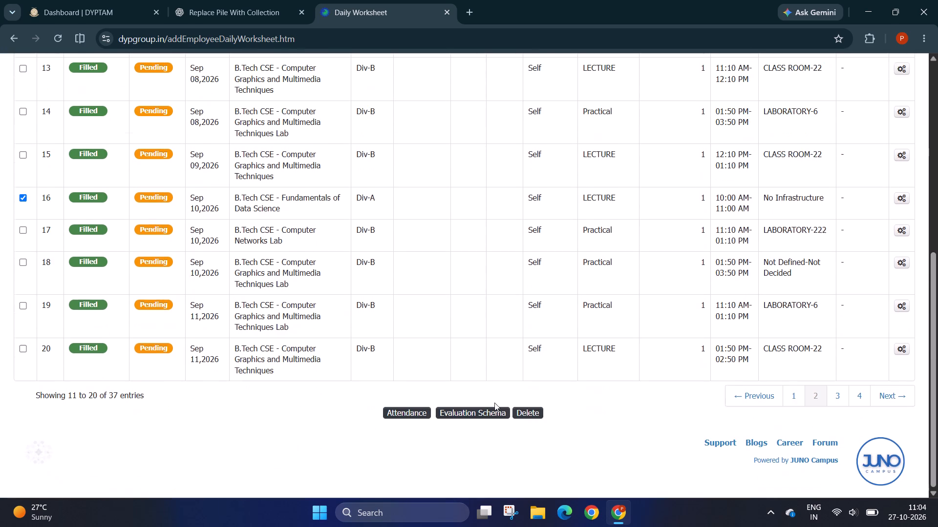
left_click(409, 410)
left_click(325, 182)
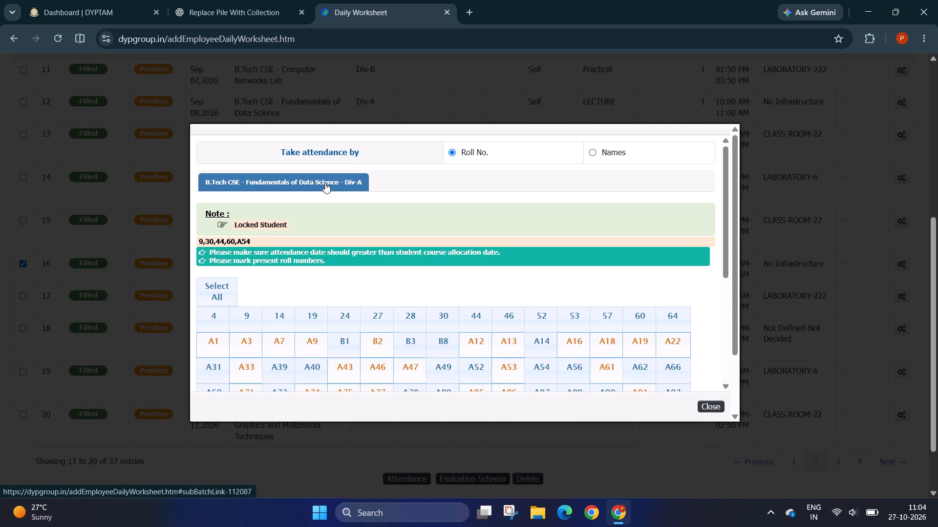
Mark roll numbers B3, A49 and A80 present in the Div-A attendance sheet for worksheet entry 16.
scroll(390, 215, "down", 4)
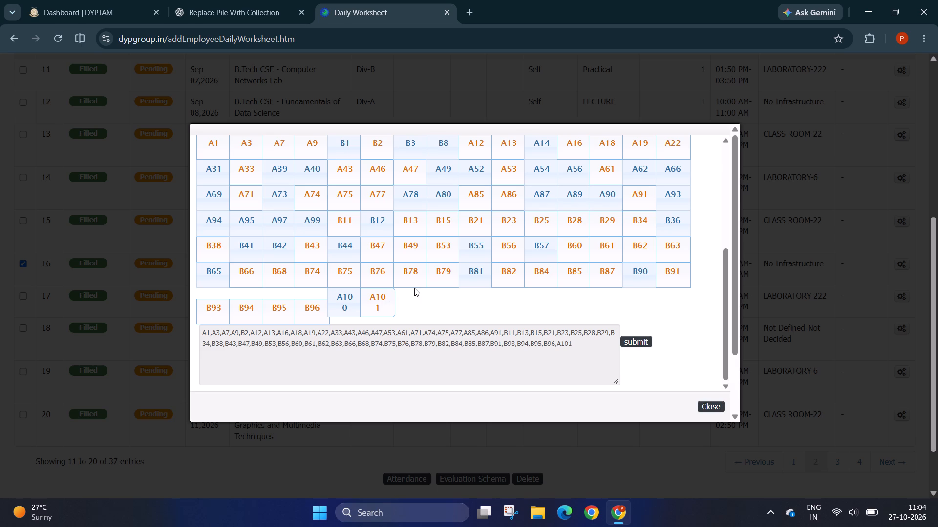
scroll(426, 283, "up", 3)
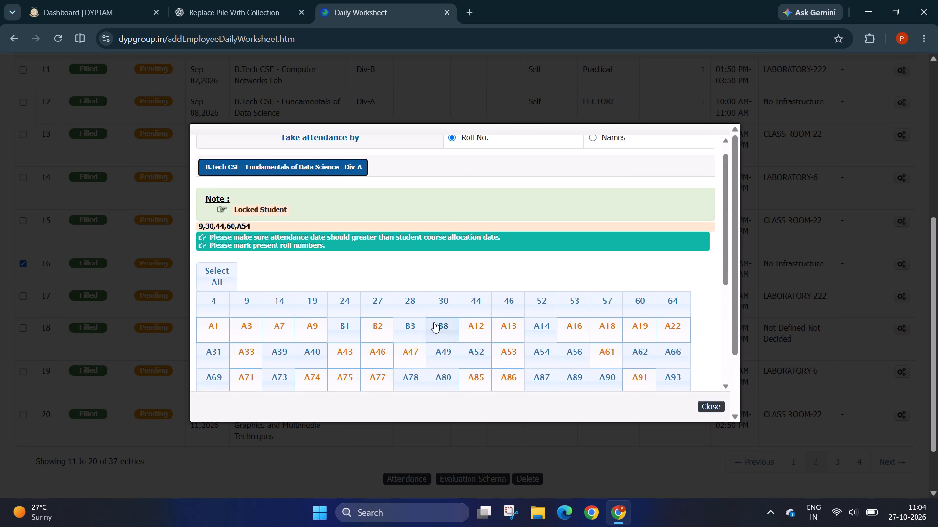
left_click(411, 330)
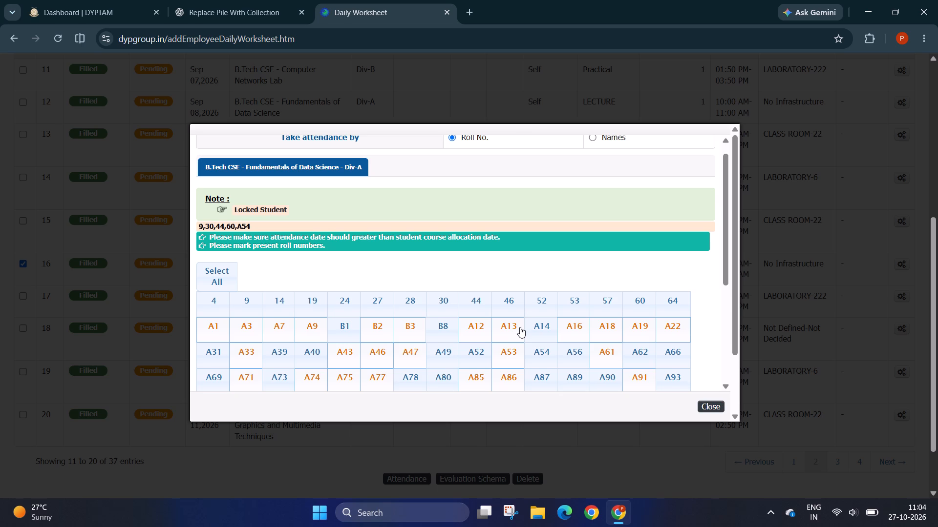
scroll(521, 326, "down", 1)
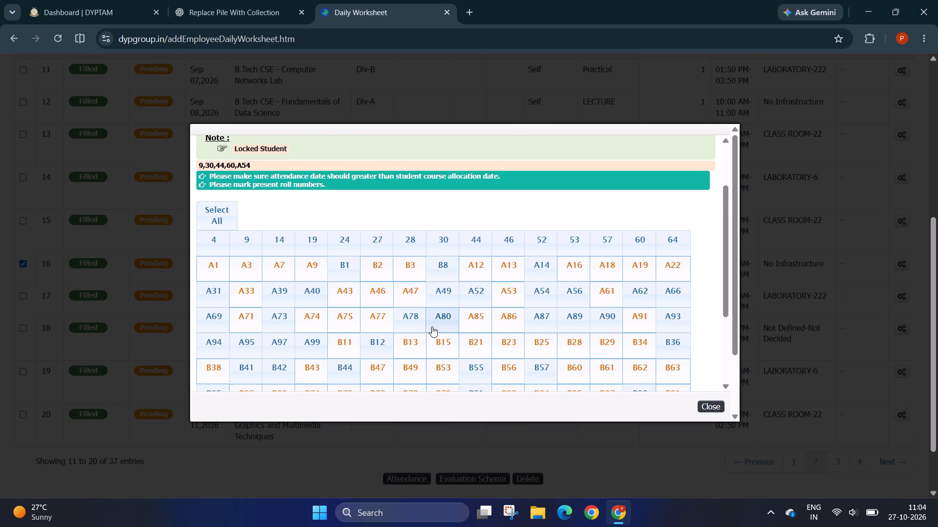
left_click(453, 300)
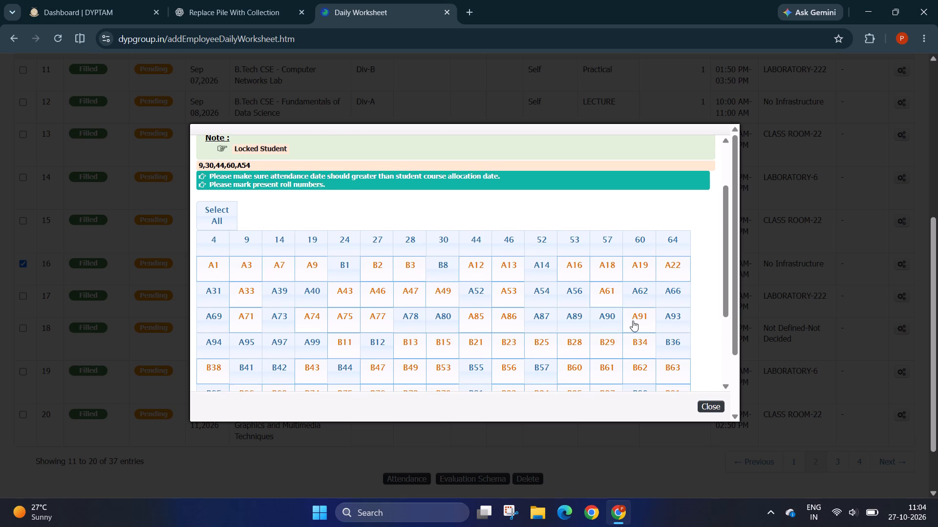
left_click(445, 318)
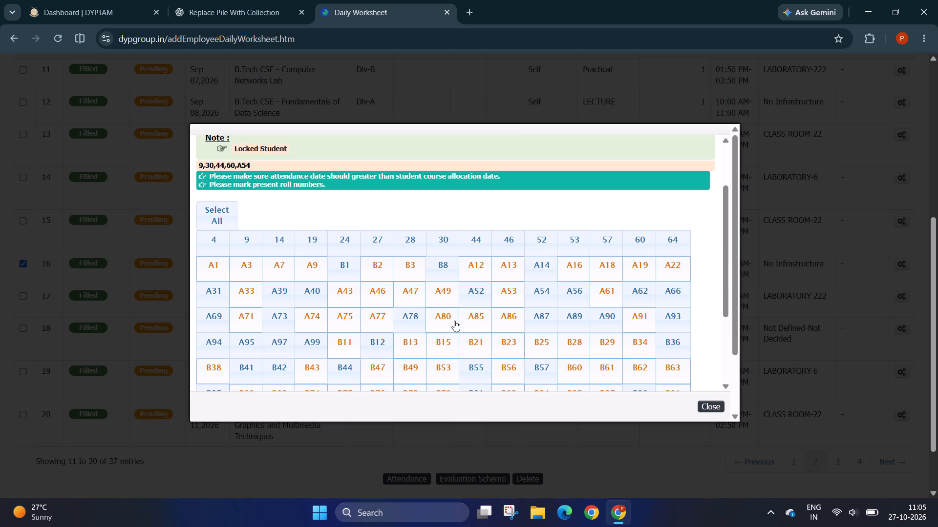
Submit the Fundamentals of Data Science attendance for worksheet entry 16 and close its attendance sheet.
scroll(453, 324, "down", 4)
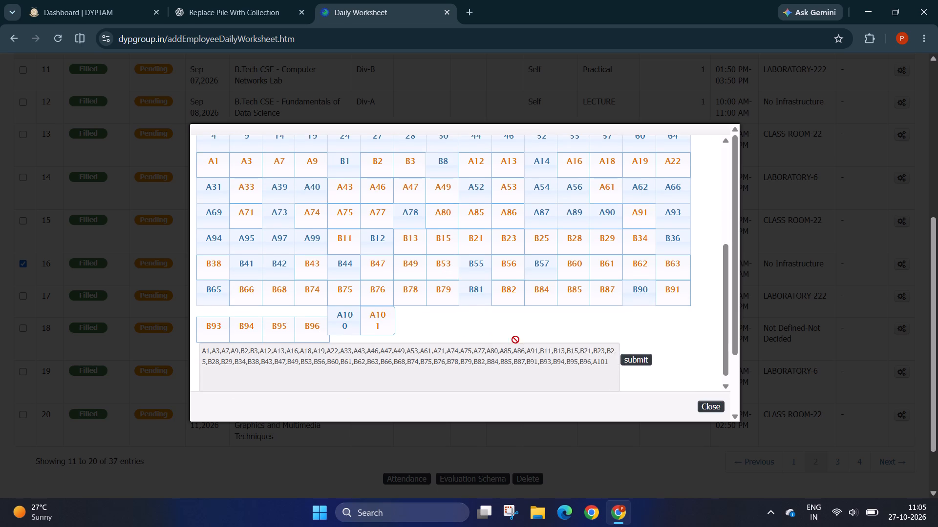
left_click(637, 344)
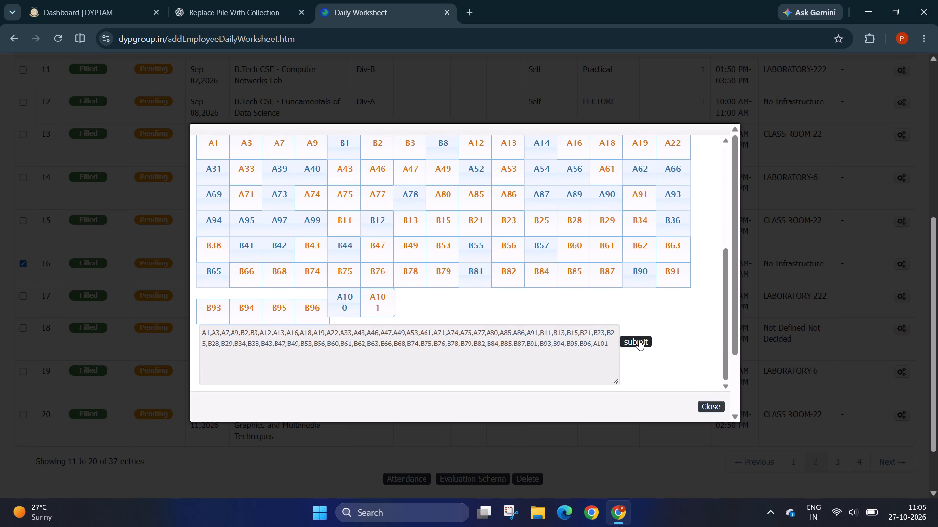
left_click(639, 340)
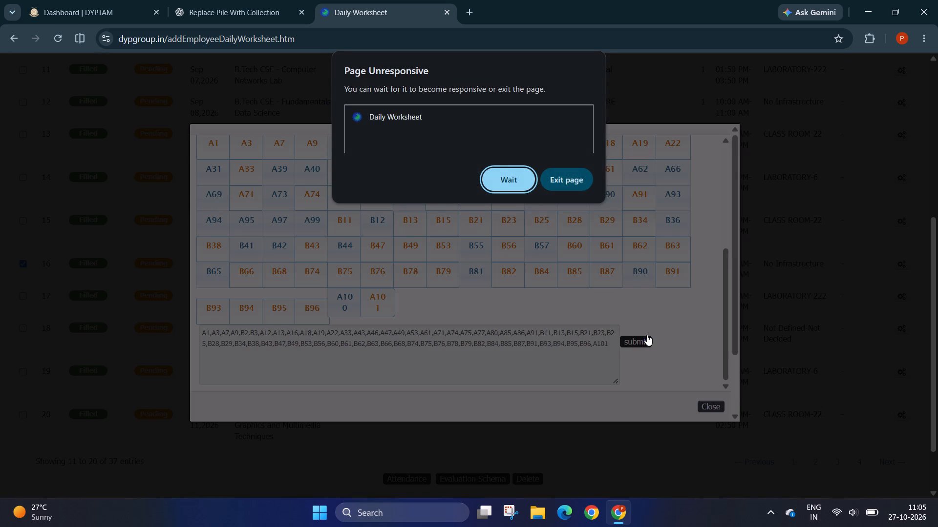
left_click(525, 184)
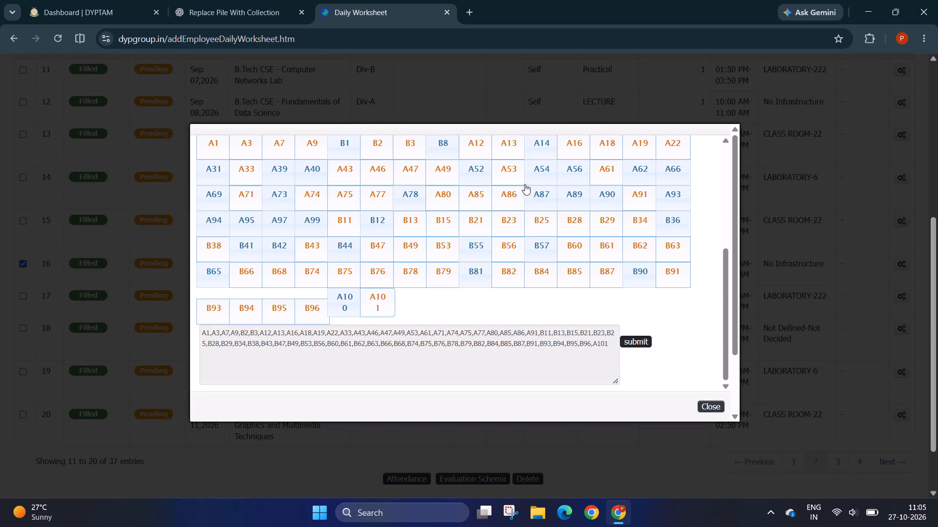
left_click(636, 336)
left_click(477, 250)
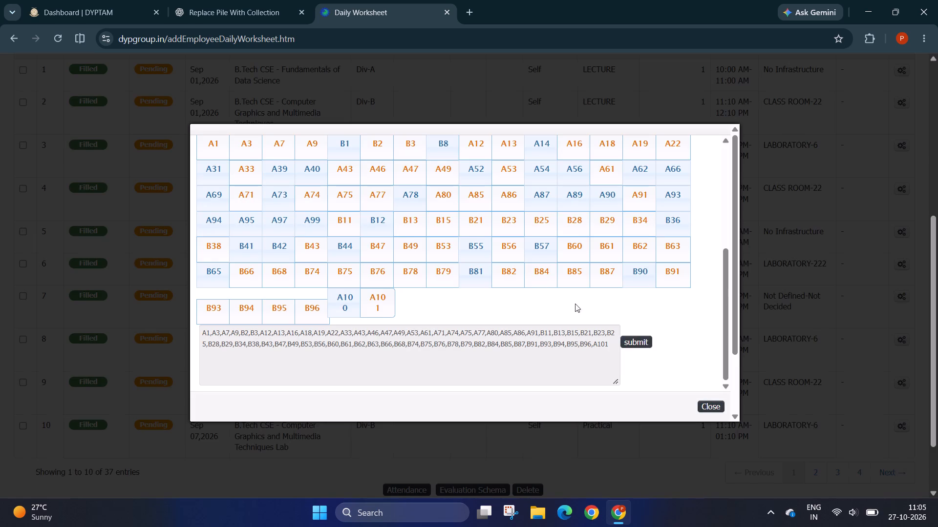
left_click(640, 339)
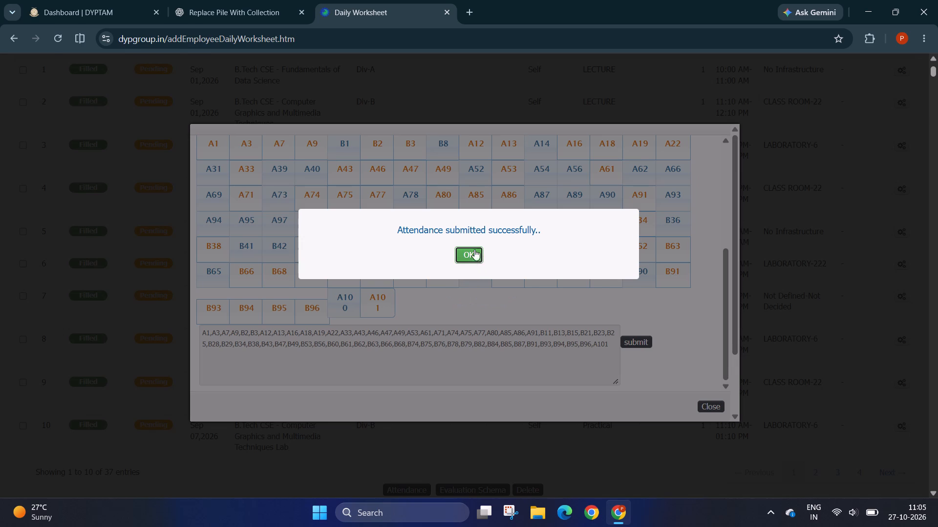
left_click(474, 249)
left_click(704, 404)
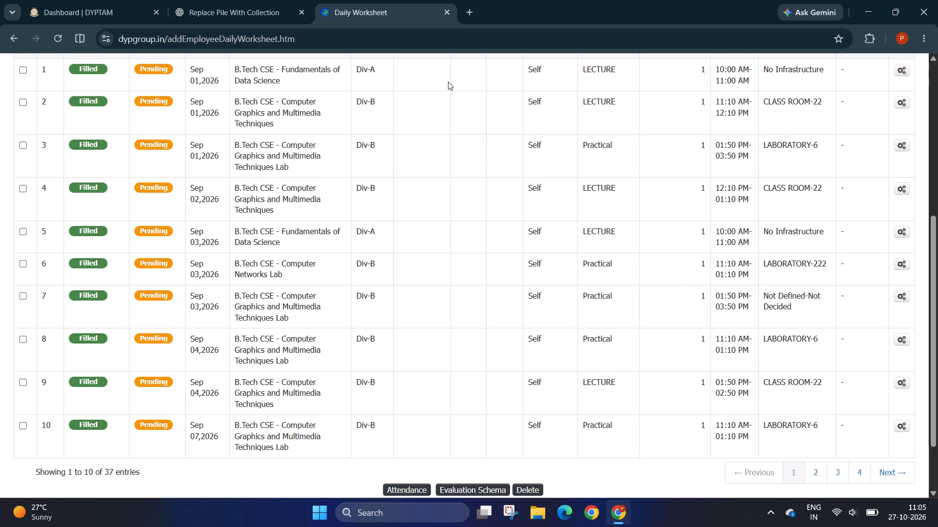
Close the browser window with the Daily Worksheet and its other open pages.
scroll(395, 70, "up", 6)
left_click(265, 0)
left_click(123, 0)
left_click(937, 6)
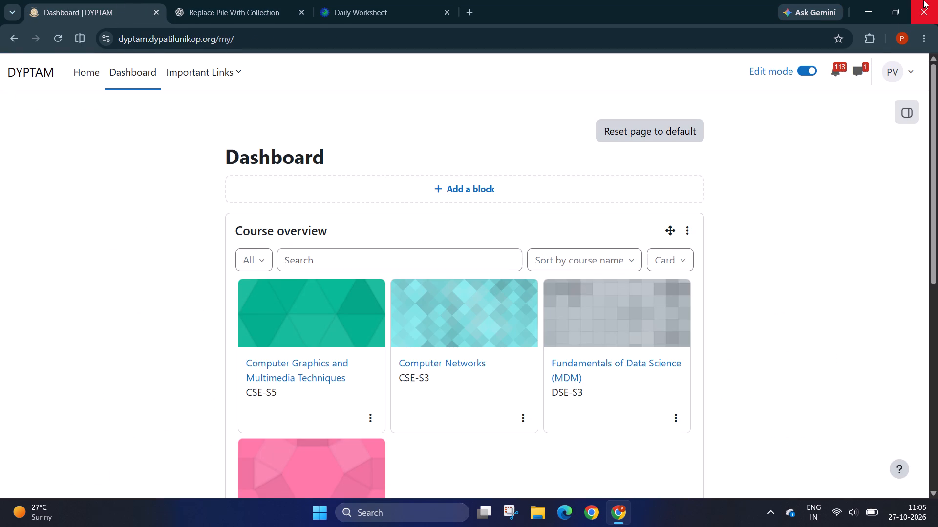
Shut down the computer.
double_click(319, 516)
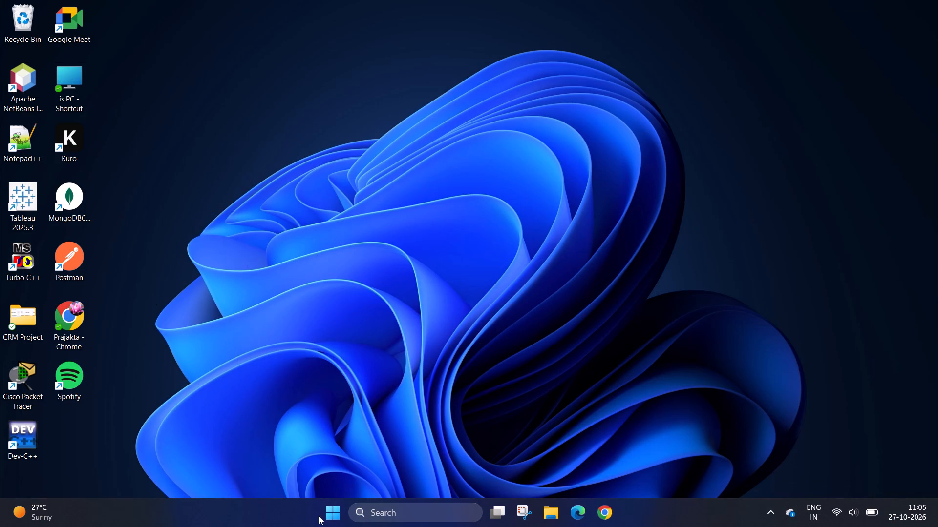
left_click(562, 472)
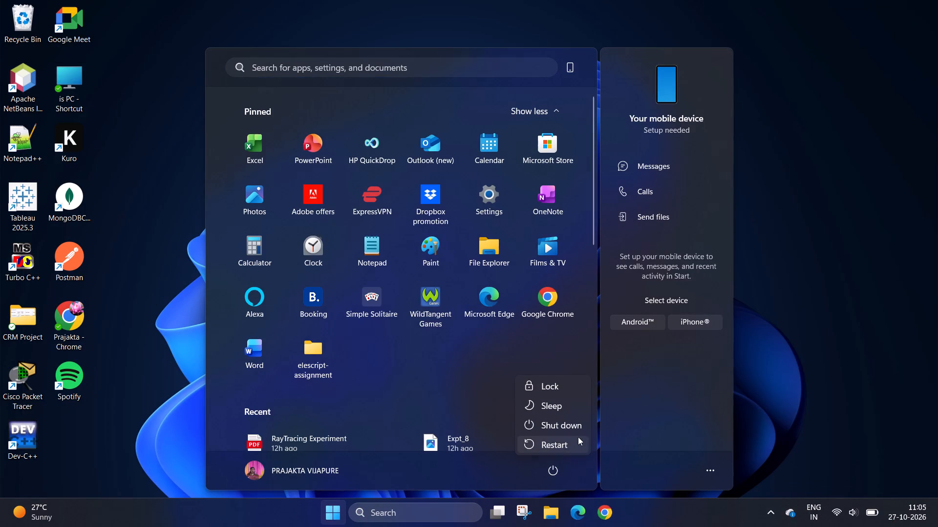
left_click(579, 432)
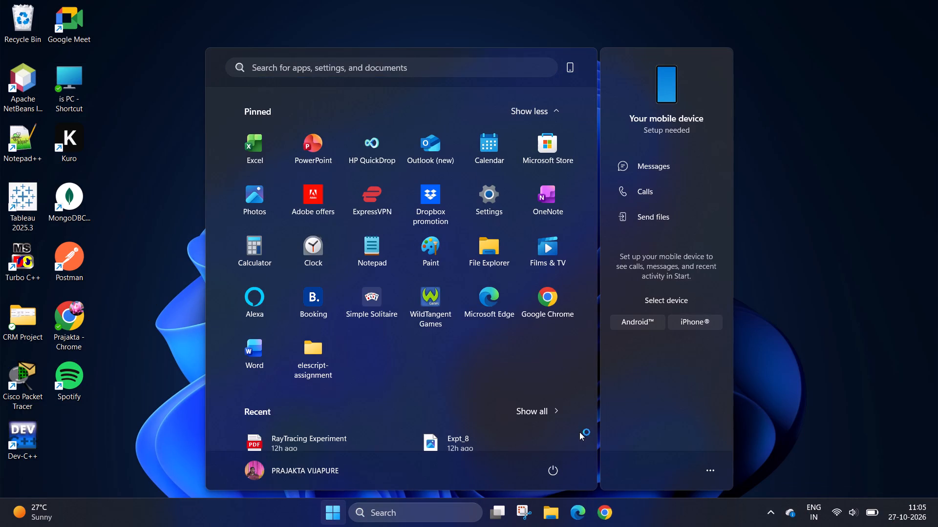